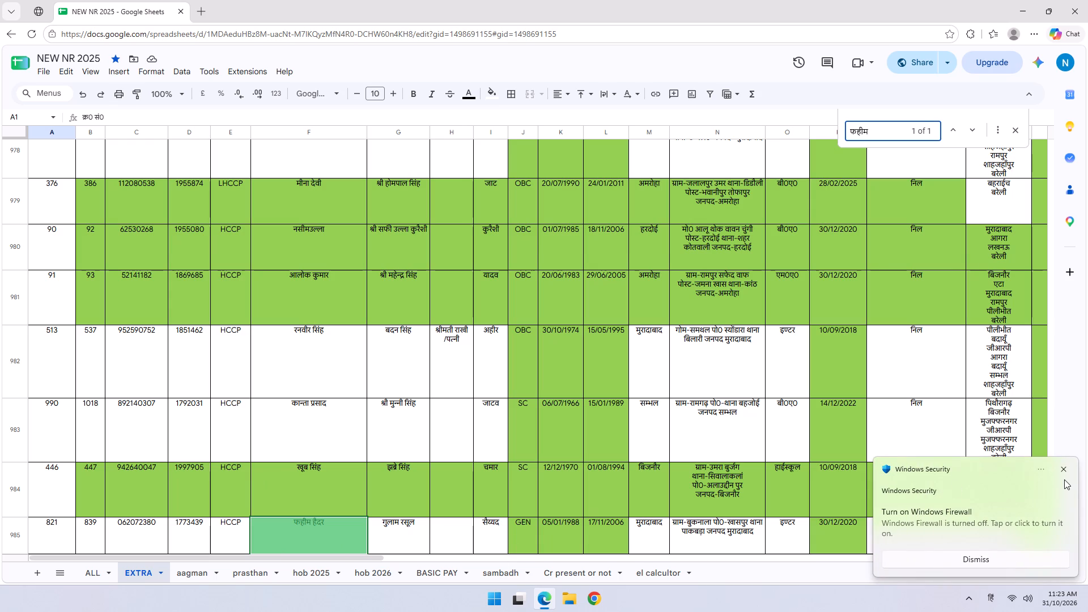
Close the Windows Security notification about the firewall so it no longer covers the spreadsheet.
{"action": "left_click", "coordinate": [1066, 471]}
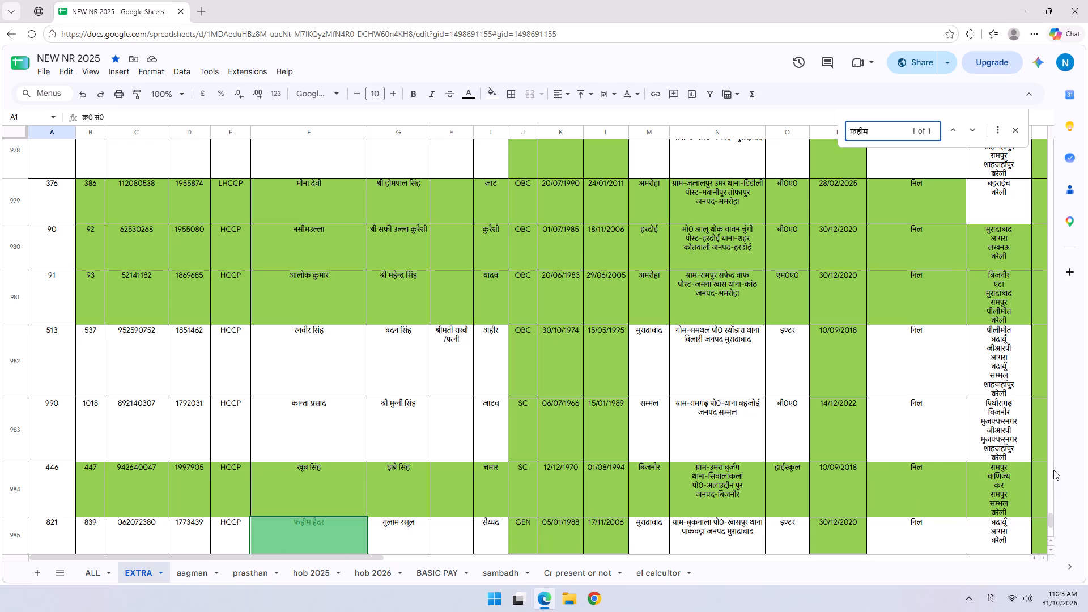
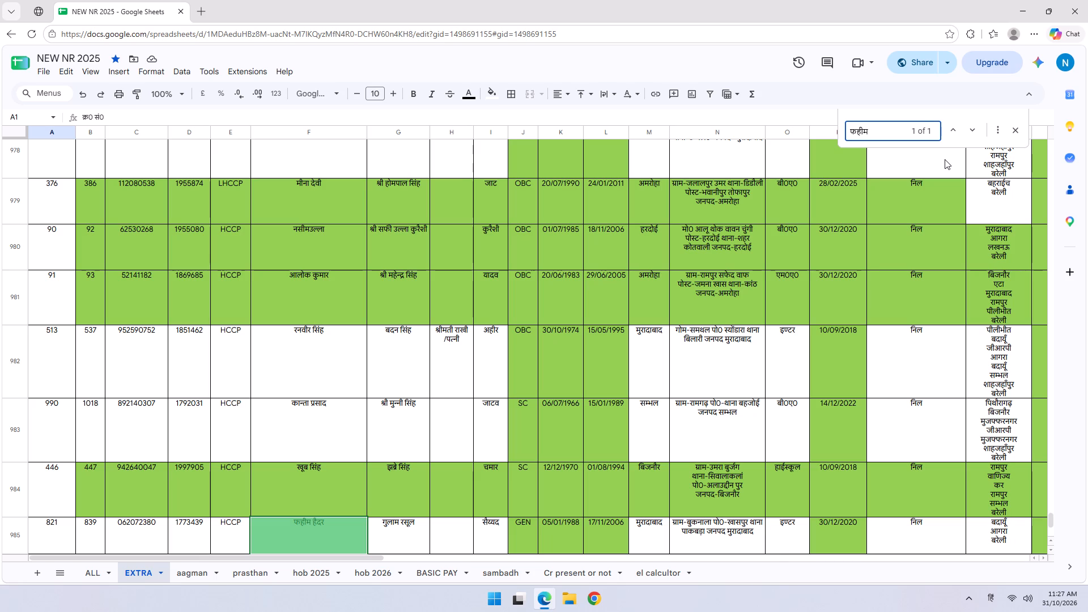
Search the computer for "cr send" and open the CR Send Letter Word document from the 2025 ALL Letter folder.
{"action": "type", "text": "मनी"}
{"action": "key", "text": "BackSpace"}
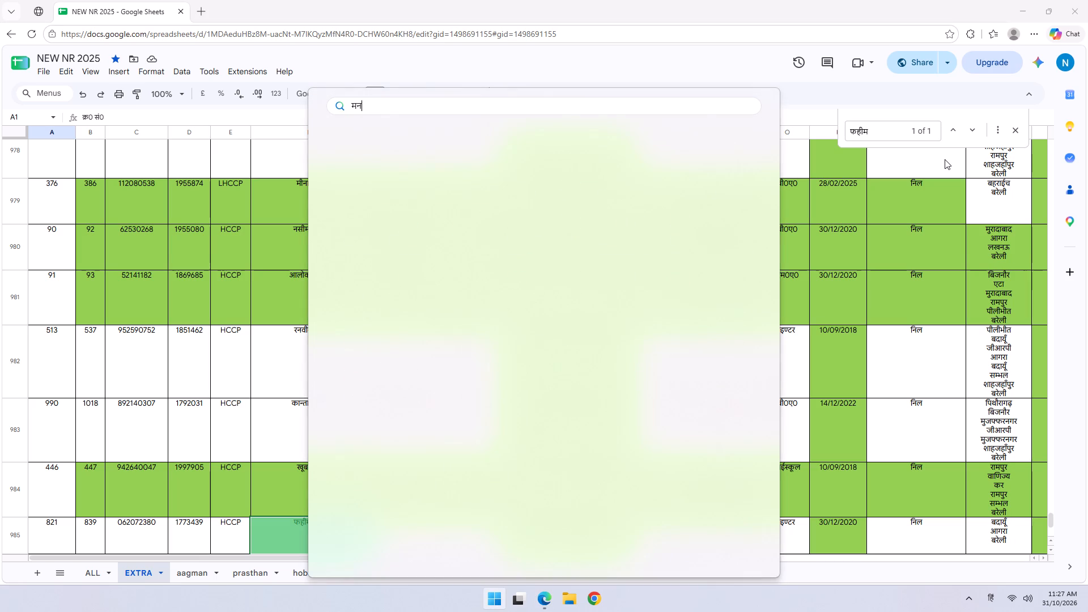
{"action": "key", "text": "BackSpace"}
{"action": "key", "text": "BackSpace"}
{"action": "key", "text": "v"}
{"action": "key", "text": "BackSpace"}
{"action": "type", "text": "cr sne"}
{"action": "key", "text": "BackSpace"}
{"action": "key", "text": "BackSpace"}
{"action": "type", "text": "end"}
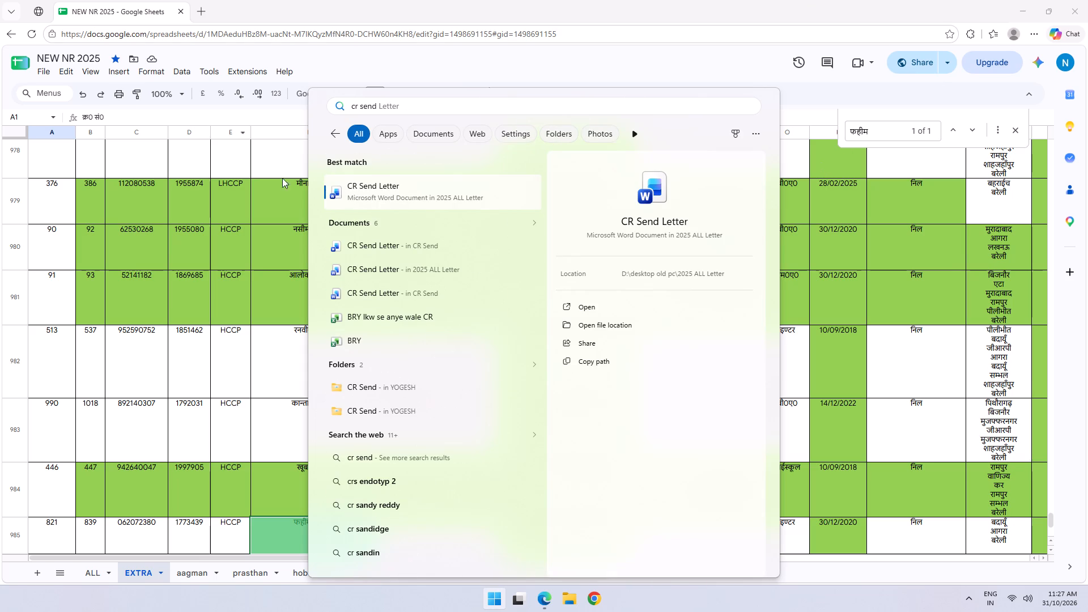
{"action": "left_click", "coordinate": [359, 184]}
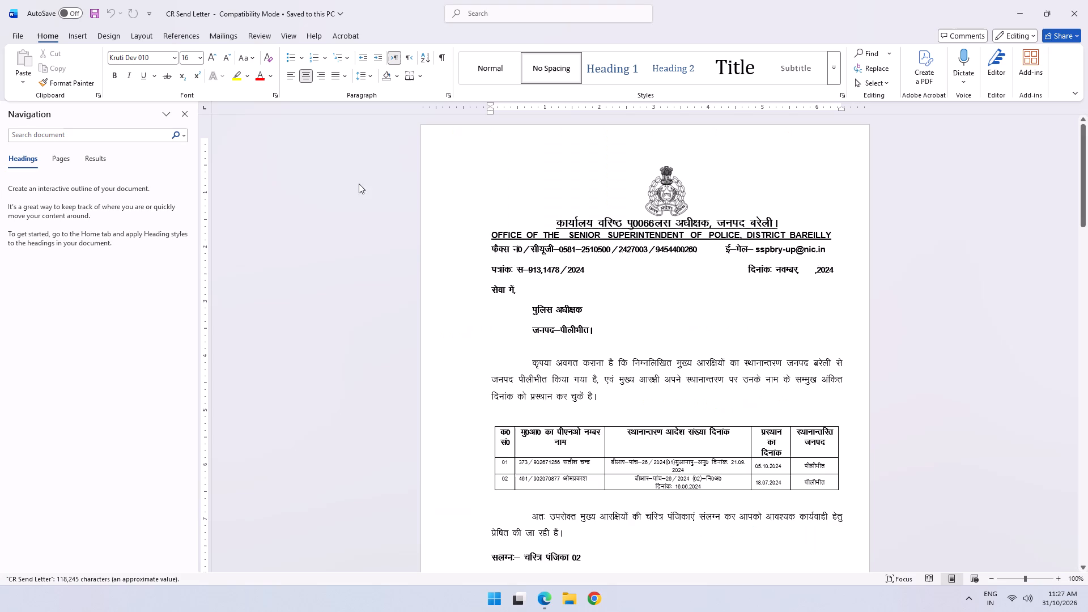
Search the document for भ्रष्टा and go to the September 2026 letter addressed to भ्रष्टाचार निवारण संगठन.
{"action": "key", "text": "ctrl+f"}
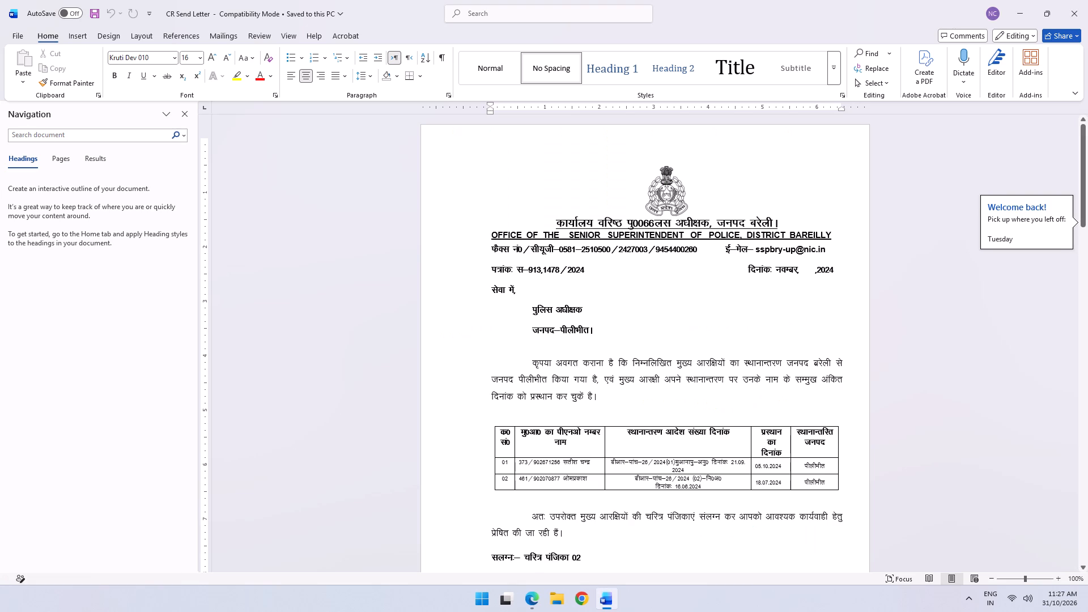
{"action": "key", "text": "ctrl+f"}
{"action": "key", "text": "ctrl+f"}
{"action": "key", "text": "ctrl+f"}
{"action": "key", "text": "ctrl+f"}
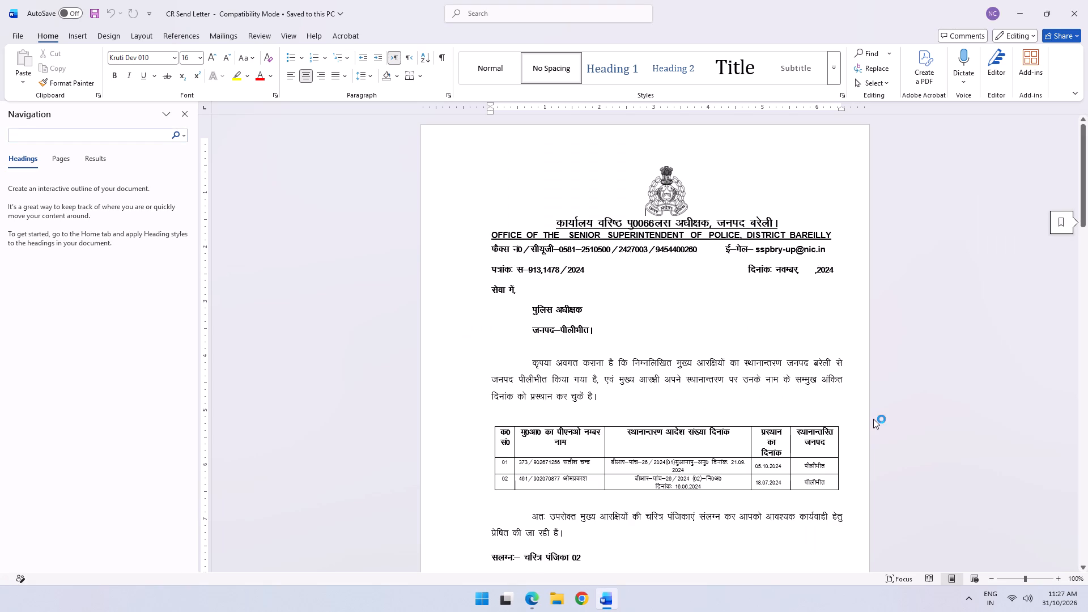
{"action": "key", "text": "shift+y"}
{"action": "key", "text": "BackSpace"}
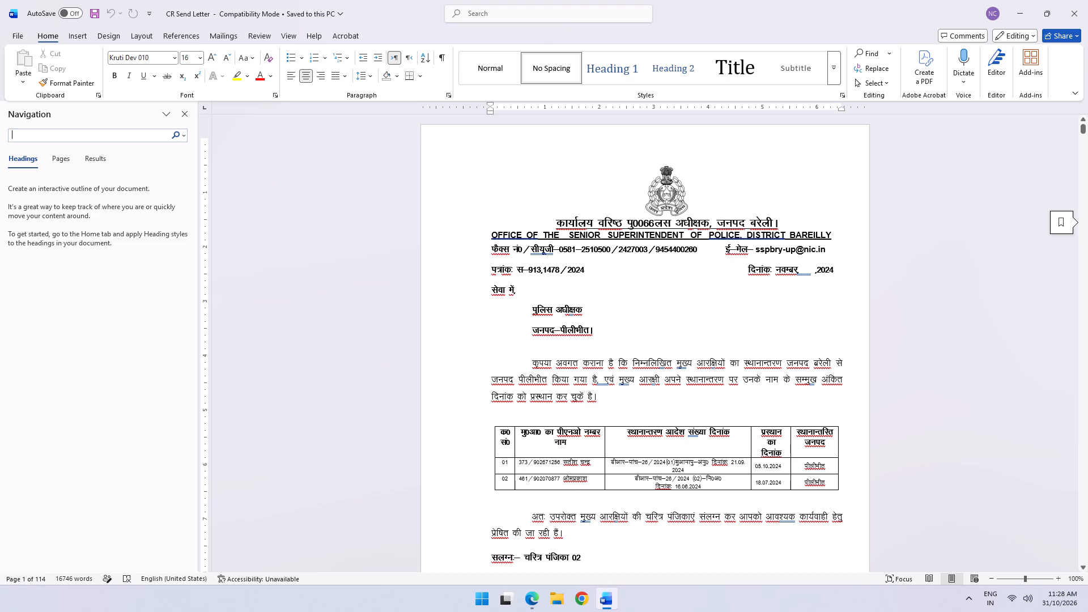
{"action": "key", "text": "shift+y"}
{"action": "key", "text": "BackSpace"}
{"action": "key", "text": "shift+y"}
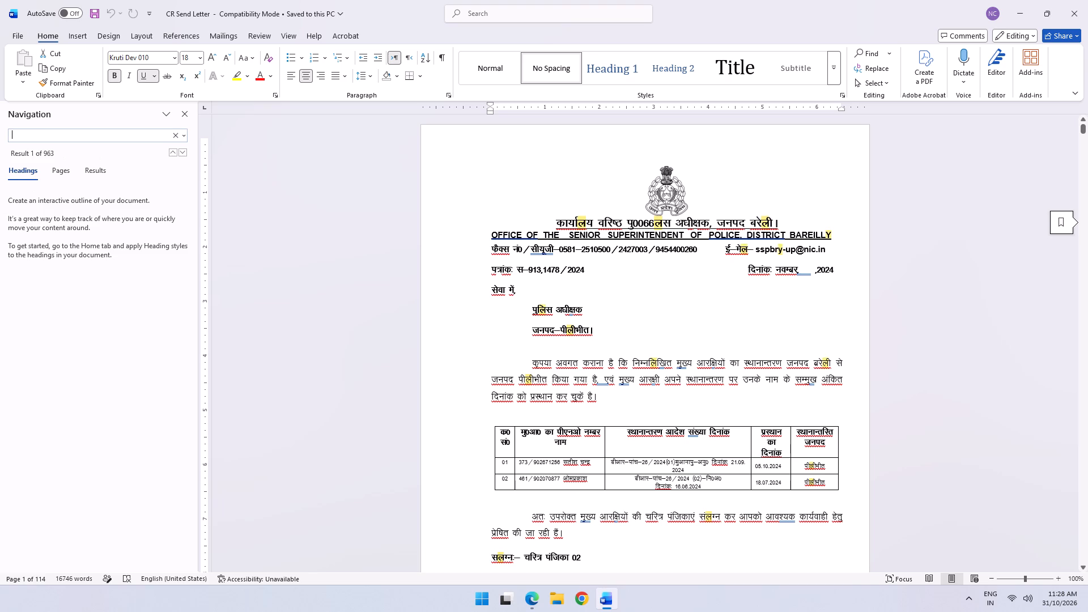
{"action": "key", "text": "BackSpace"}
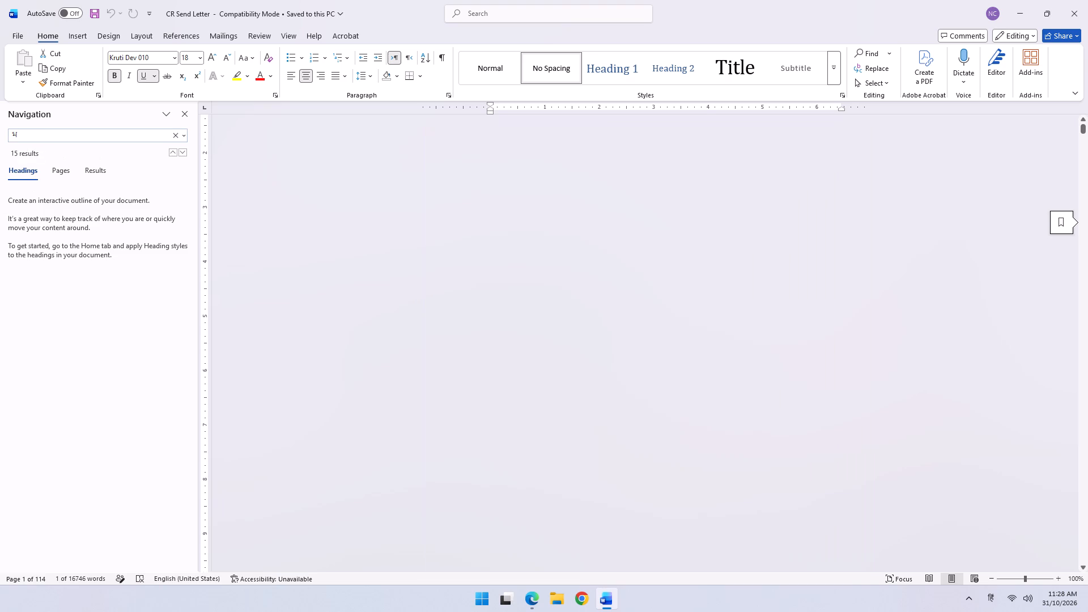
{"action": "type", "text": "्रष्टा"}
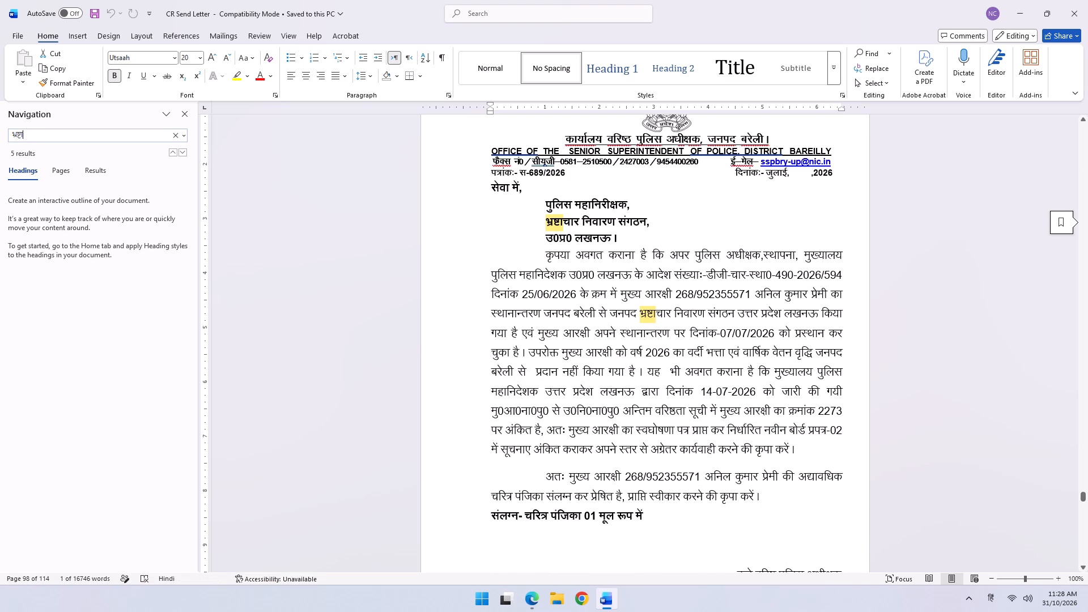
{"action": "left_click", "coordinate": [185, 152]}
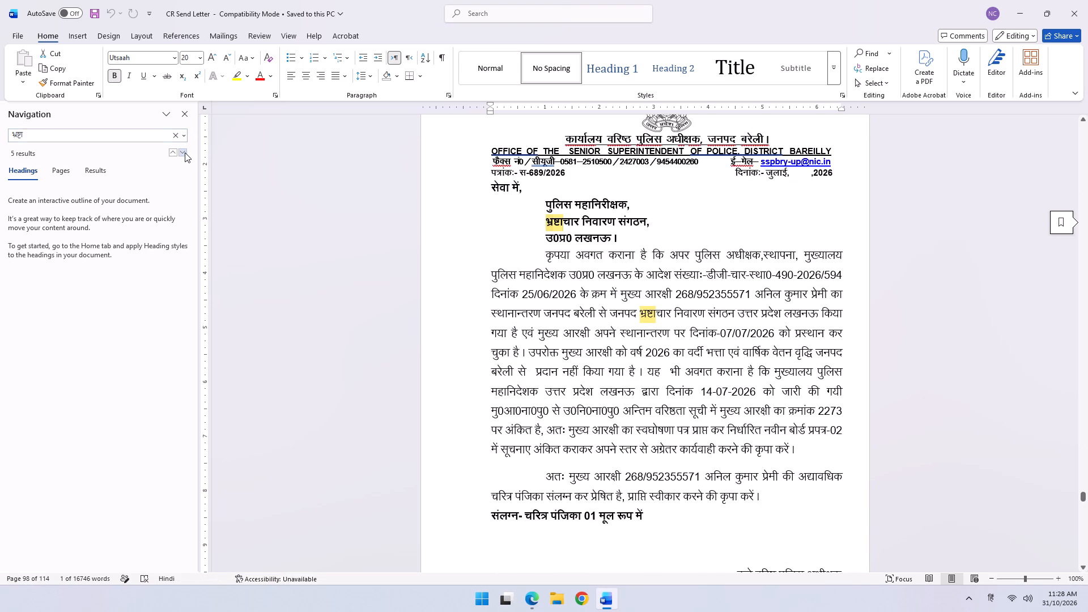
{"action": "left_click", "coordinate": [185, 152]}
{"action": "left_click", "coordinate": [185, 152]}
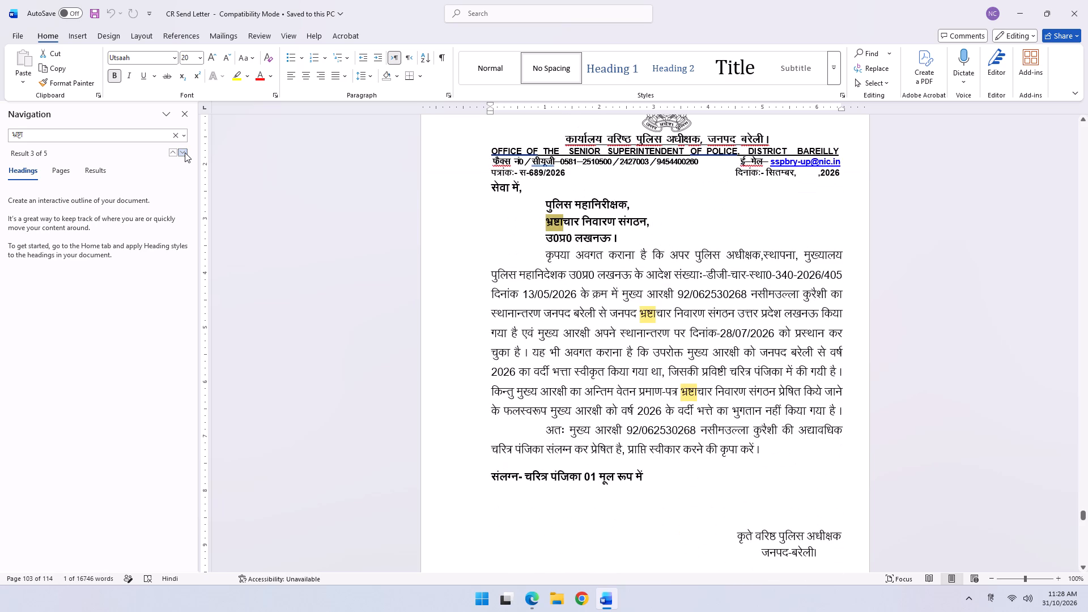
Copy the whole September 2026 letter, from emblem to signature block, and paste it on a new page at the document's end.
{"action": "scroll", "coordinate": [751, 447], "scroll_direction": "down", "scroll_amount": 4}
{"action": "scroll", "coordinate": [678, 437], "scroll_direction": "up", "scroll_amount": 6}
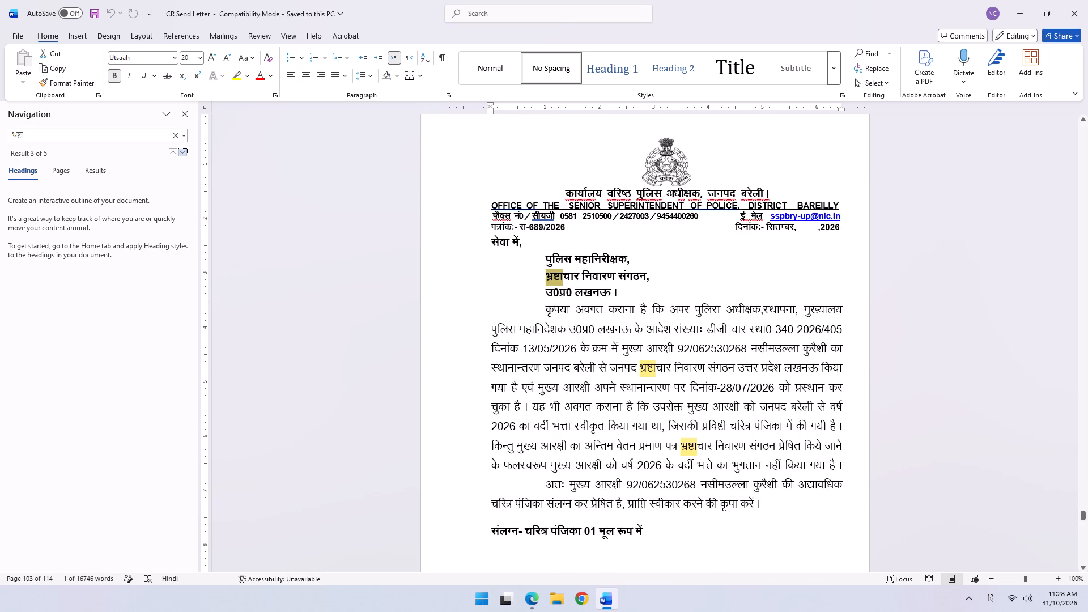
{"action": "left_click_drag", "start_coordinate": [631, 150], "coordinate": [828, 331]}
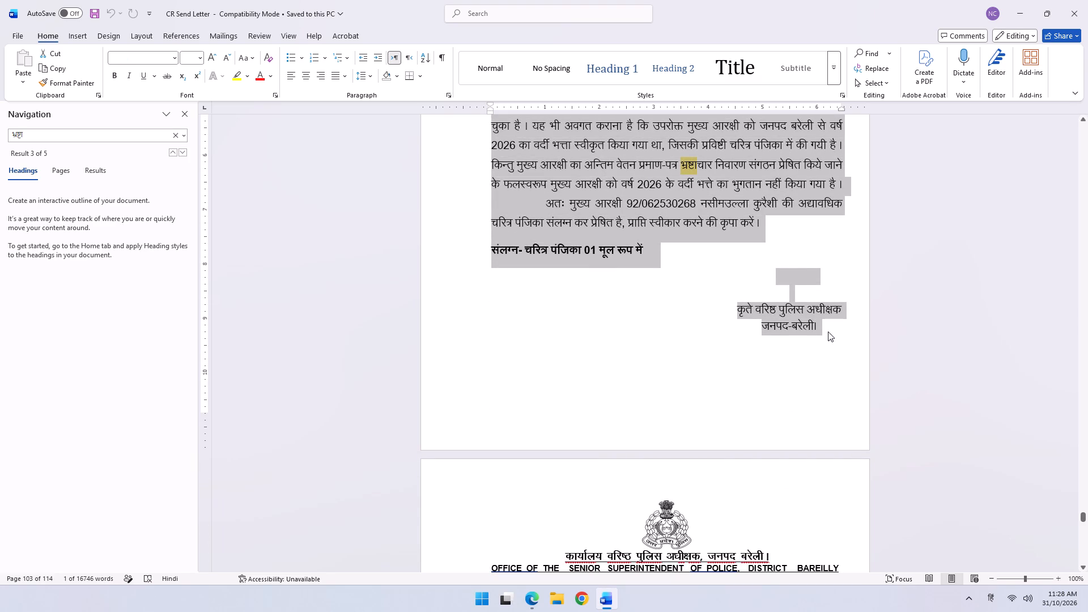
{"action": "key", "text": "ctrl+c"}
{"action": "key", "text": "ctrl+End"}
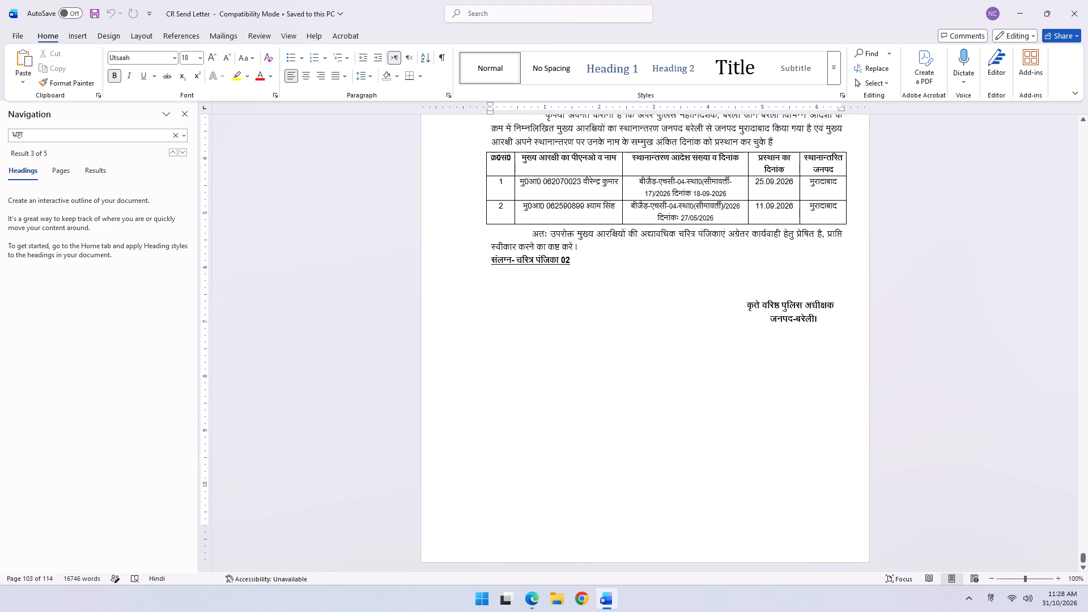
{"action": "key", "text": "Return"}
{"action": "key", "text": "Return"}
{"action": "key", "text": "Return"}
{"action": "key", "text": "Return"}
{"action": "key", "text": "Return"}
{"action": "key", "text": "Return"}
{"action": "key", "text": "Return"}
{"action": "key", "text": "Return"}
{"action": "key", "text": "Return"}
{"action": "key", "text": "Return"}
{"action": "key", "text": "Return"}
{"action": "key", "text": "Return"}
{"action": "key", "text": "ctrl+v"}
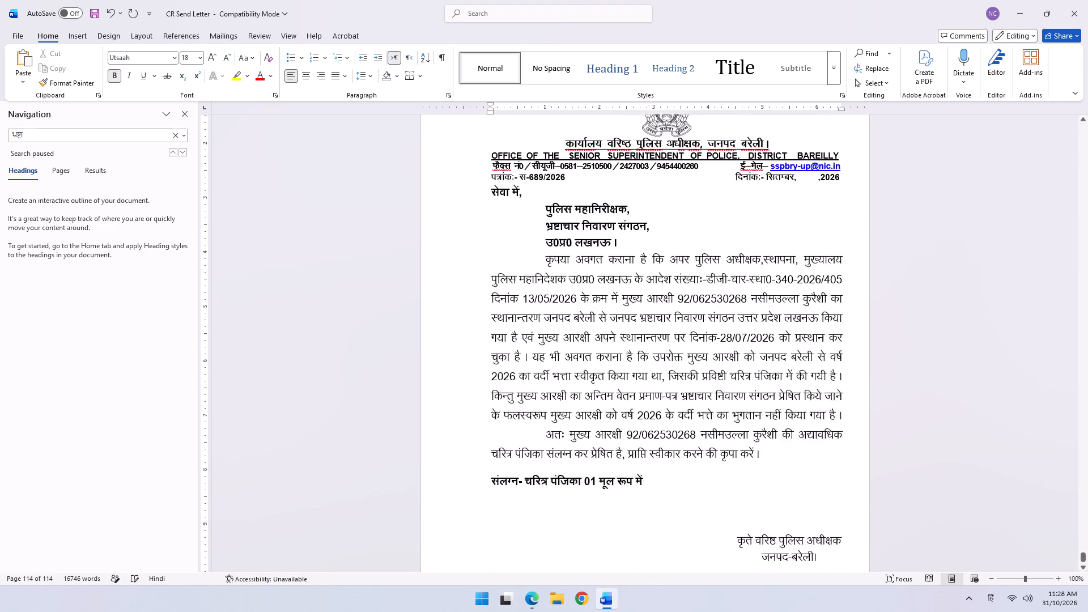
Change the month in the pasted letter's date line to अक्टूबर.
{"action": "scroll", "coordinate": [614, 423], "scroll_direction": "up", "scroll_amount": 6}
{"action": "left_click", "coordinate": [793, 316]}
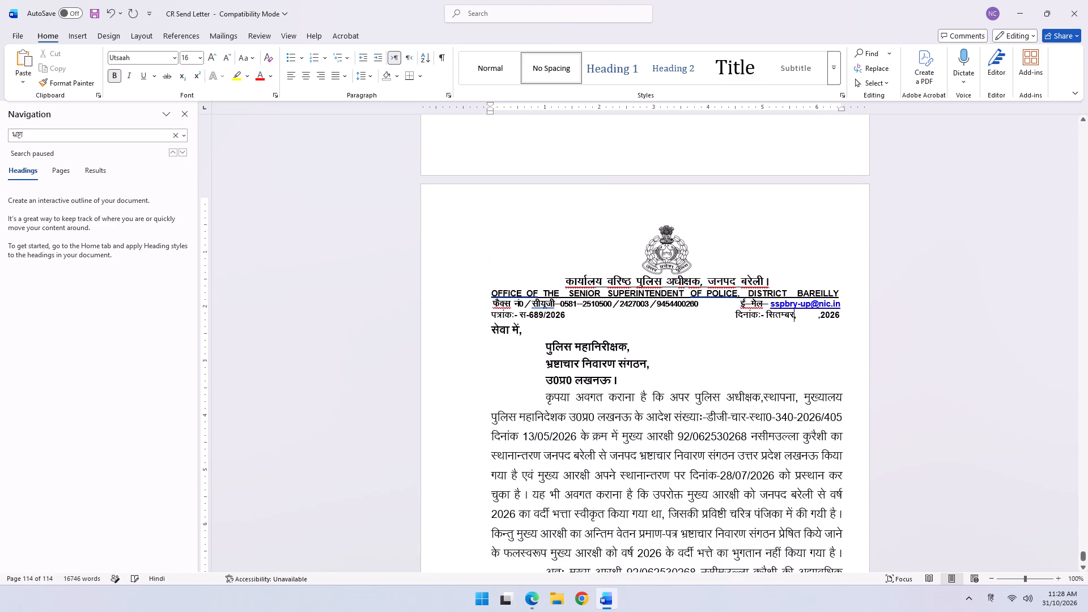
{"action": "key", "text": "BackSpace"}
{"action": "key", "text": "BackSpace"}
{"action": "key", "text": "BackSpace"}
{"action": "key", "text": "BackSpace"}
{"action": "key", "text": "BackSpace"}
{"action": "key", "text": "BackSpace"}
{"action": "key", "text": "BackSpace"}
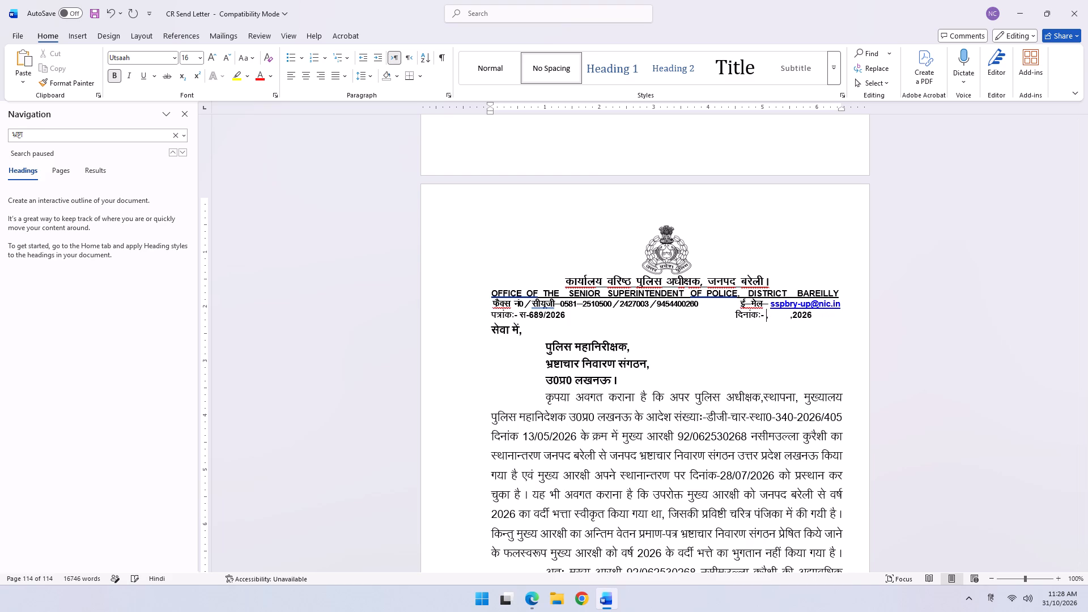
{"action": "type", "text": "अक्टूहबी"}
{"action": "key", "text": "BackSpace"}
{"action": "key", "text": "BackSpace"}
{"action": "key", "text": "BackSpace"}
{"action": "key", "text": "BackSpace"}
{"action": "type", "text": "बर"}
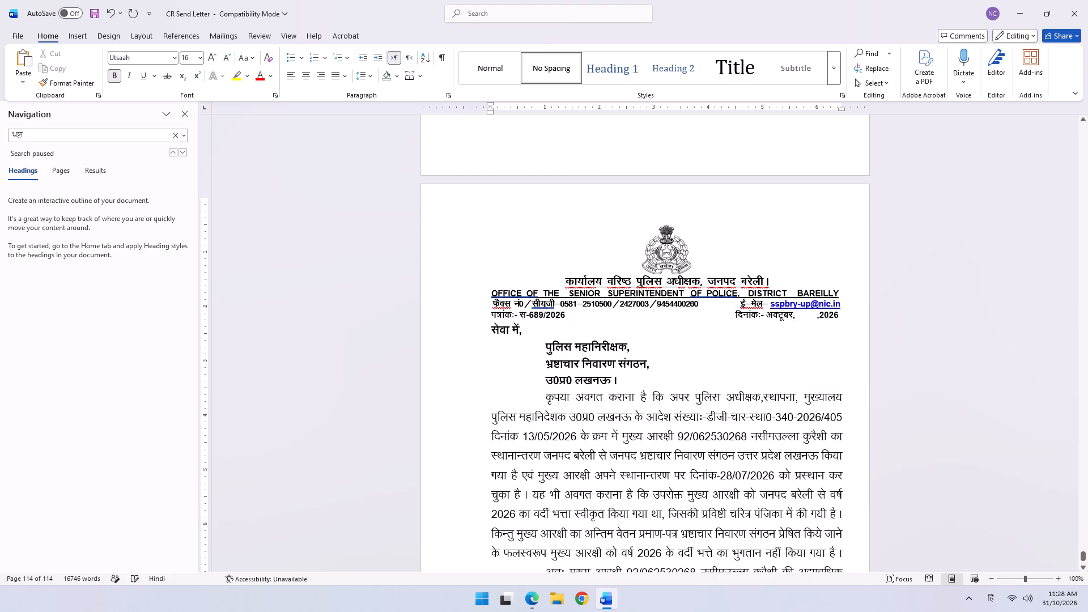
Switch to the NEW NR 2025 spreadsheet and find the फहीम entry with the 13/05/2026 order in the prasthan sheet.
{"action": "scroll", "coordinate": [576, 360], "scroll_direction": "down", "scroll_amount": 2}
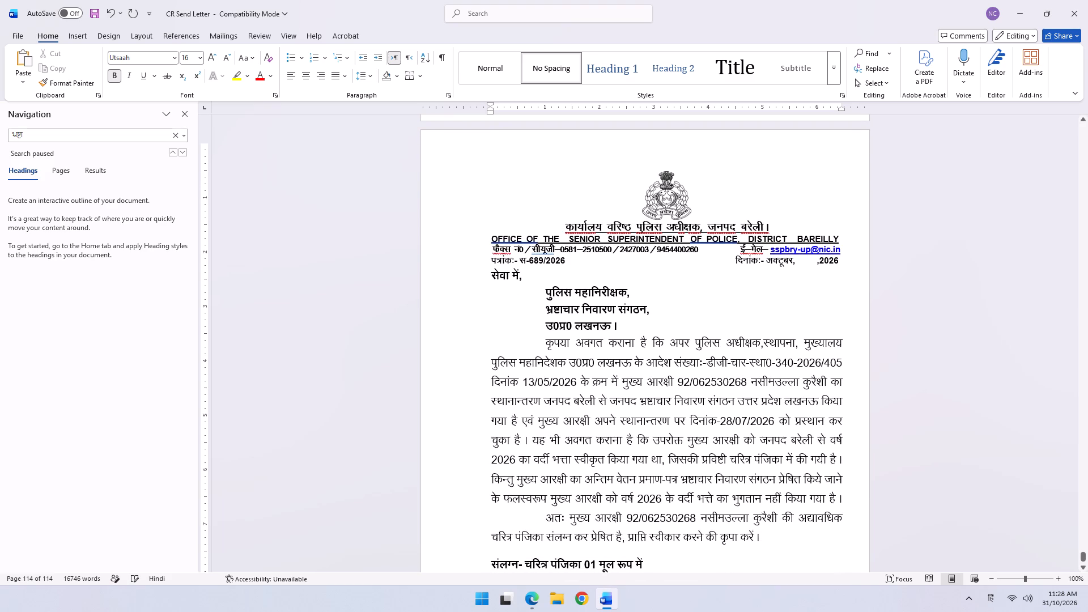
{"action": "left_click", "coordinate": [538, 605]}
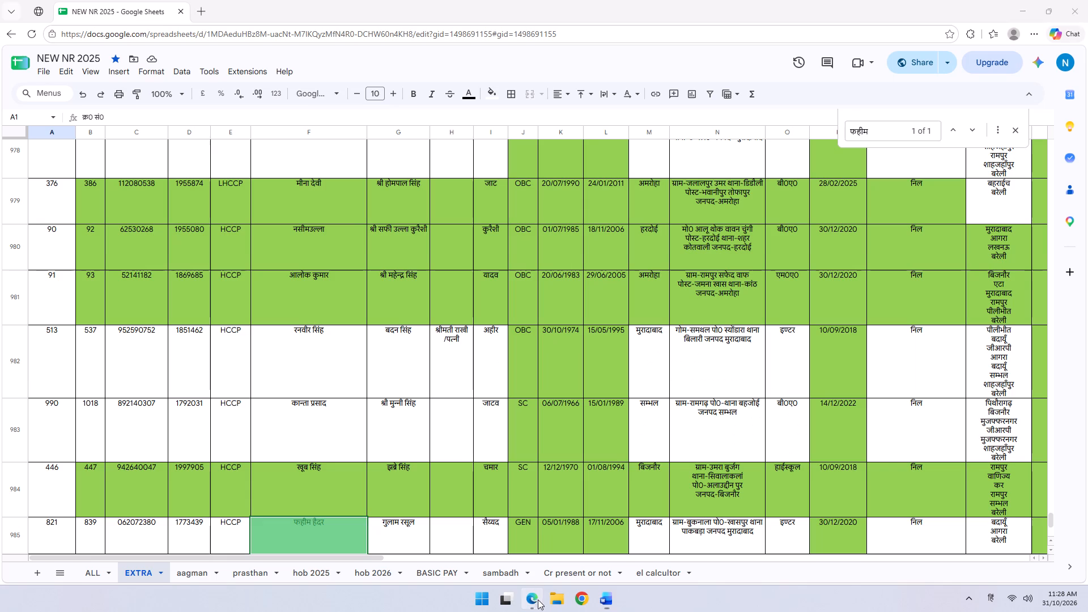
{"action": "left_click", "coordinate": [182, 568]}
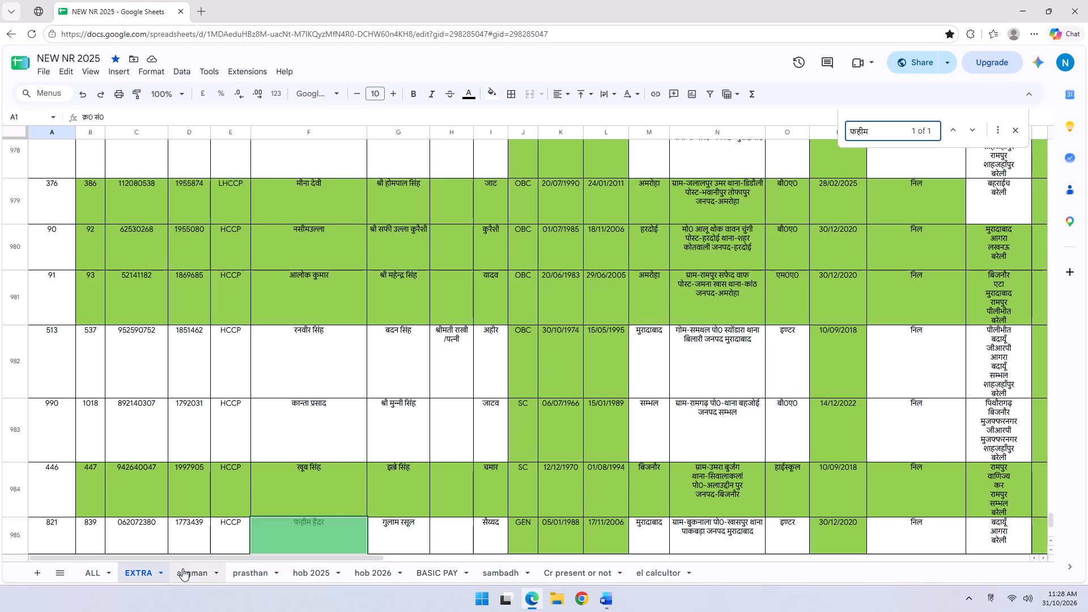
{"action": "left_click", "coordinate": [245, 569]}
{"action": "key", "text": "alt+Tab"}
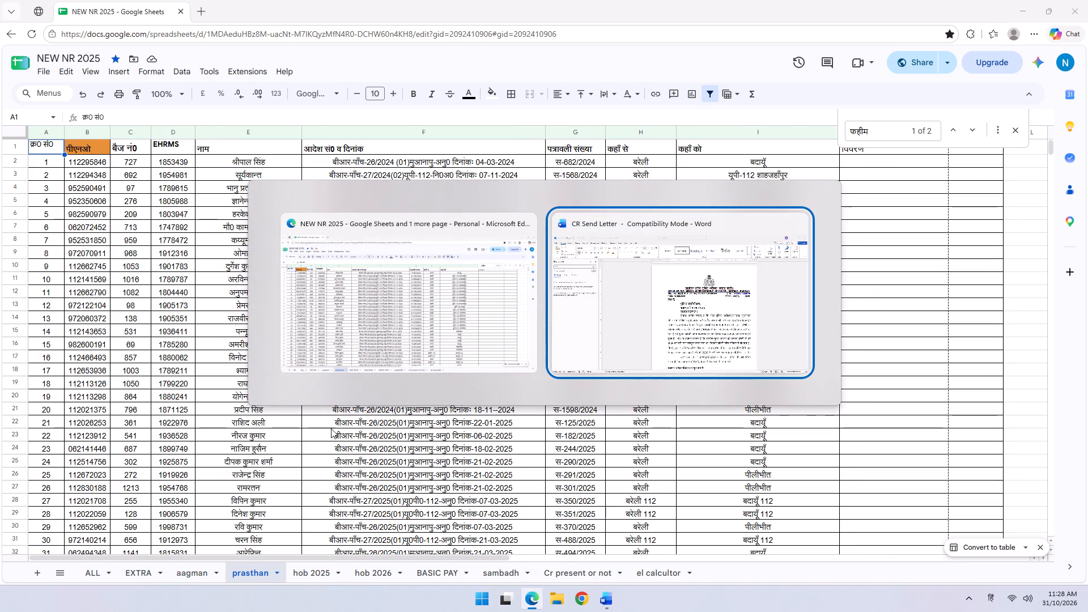
{"action": "left_click", "coordinate": [389, 365]}
{"action": "left_click", "coordinate": [455, 450]}
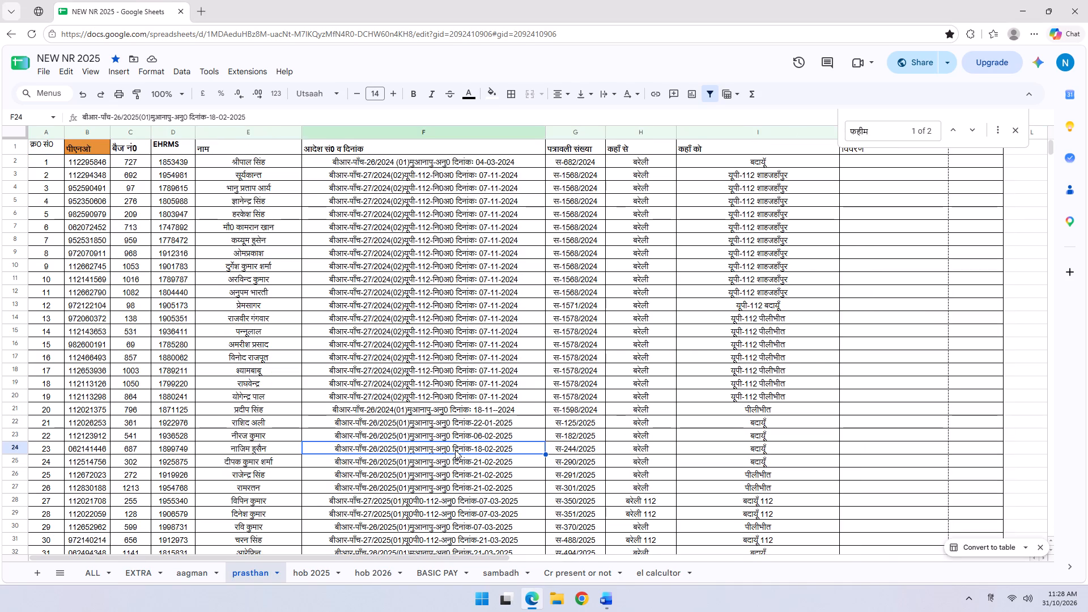
{"action": "key", "text": "ctrl+f"}
{"action": "key", "text": "Return"}
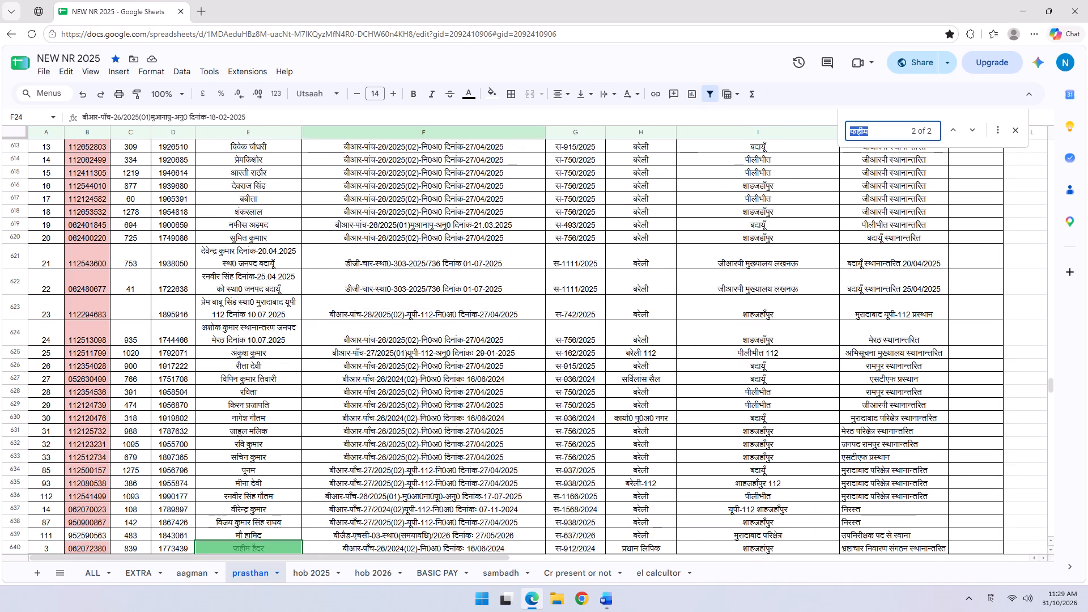
{"action": "key", "text": "Return"}
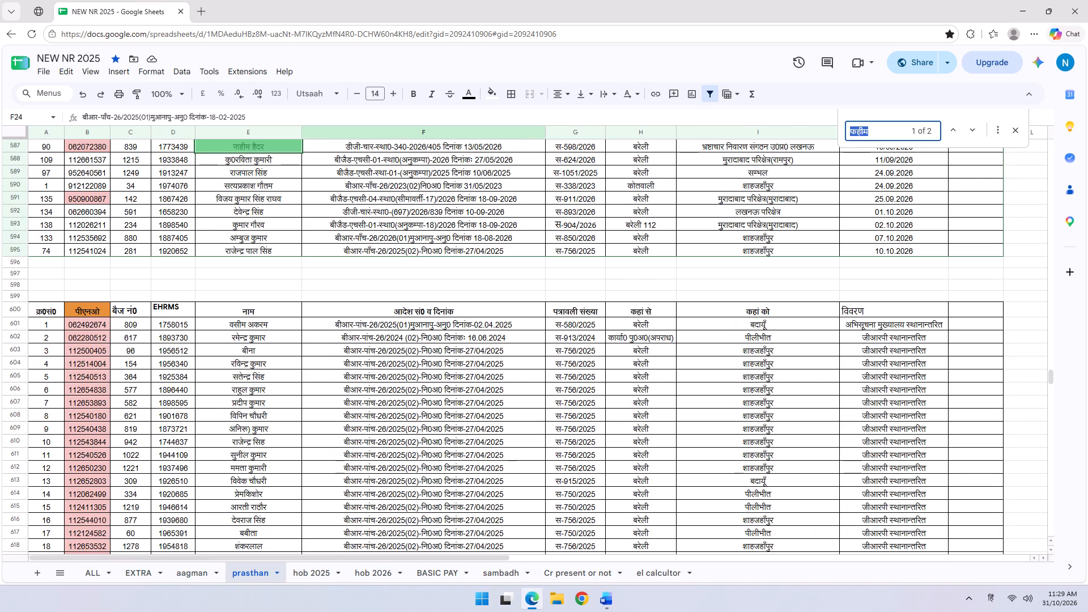
Copy the entry's order number and date over the pasted letter's order reference: डीजी-चार-स्था0-340-2026/405 दिनांक 13/05/2026, followed by a space.
{"action": "left_click", "coordinate": [382, 150]}
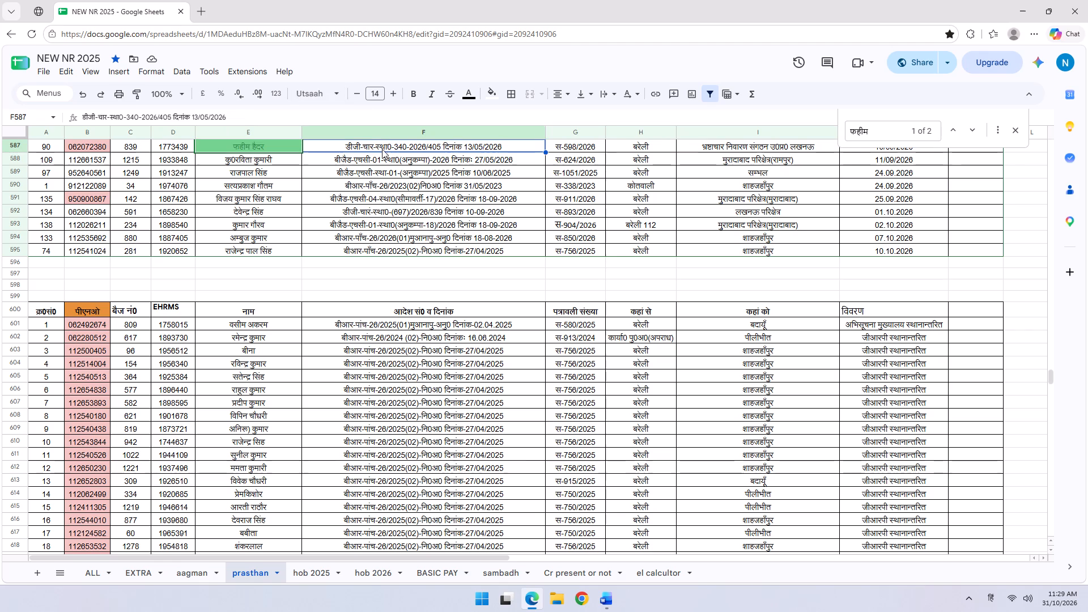
{"action": "key", "text": "ctrl+c"}
{"action": "key", "text": "ctrl+v"}
{"action": "left_click", "coordinate": [383, 145]}
{"action": "key", "text": "ctrl+c"}
{"action": "key", "text": "alt+Tab"}
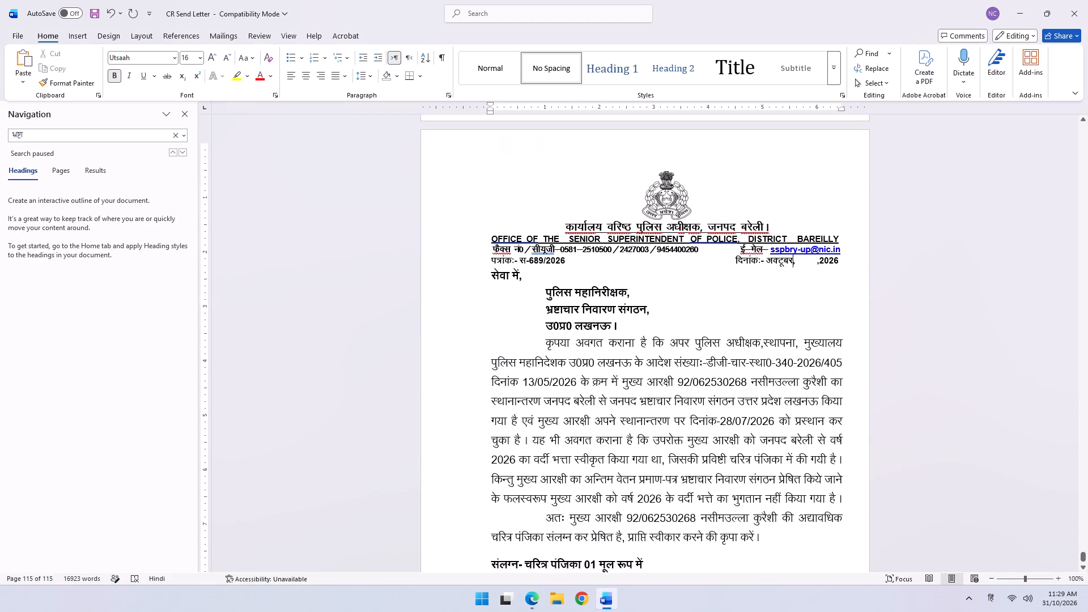
{"action": "left_click_drag", "start_coordinate": [707, 364], "coordinate": [1087, 370]}
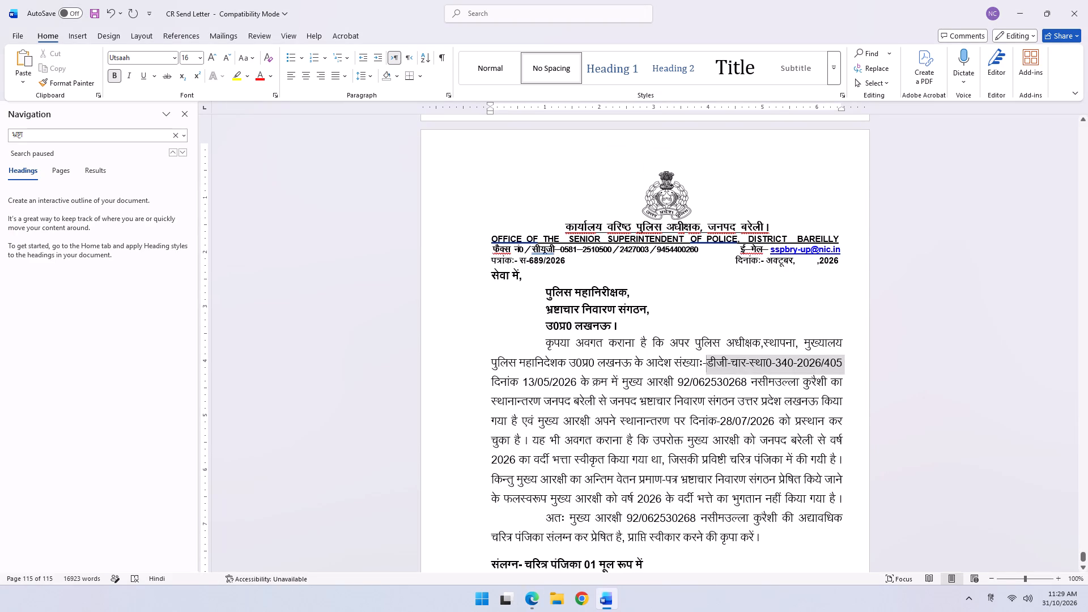
{"action": "left_click_drag", "start_coordinate": [1087, 370], "coordinate": [574, 384]}
{"action": "key", "text": "ctrl+v"}
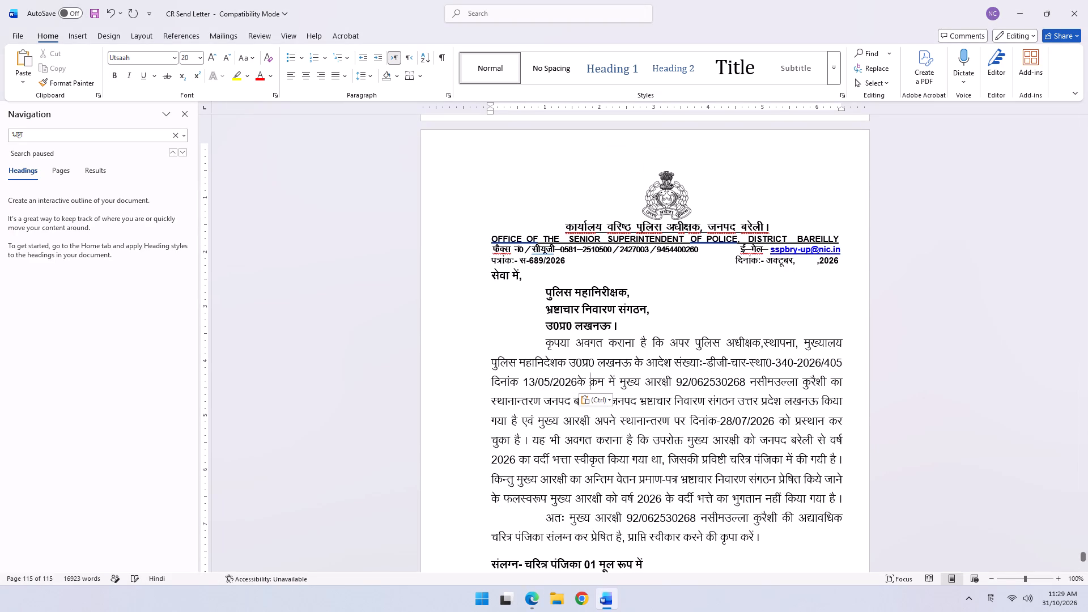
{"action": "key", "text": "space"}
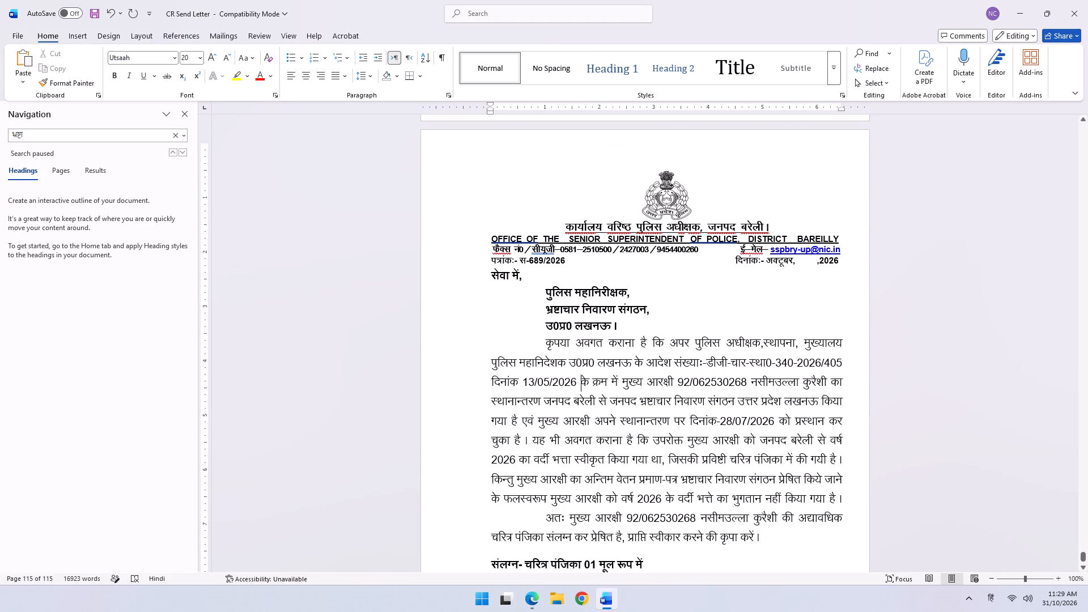
Replace the old head constable's badge/PNO number and name in the letter's first paragraph with those of the फहीम entry.
{"action": "left_click_drag", "start_coordinate": [678, 381], "coordinate": [830, 378]}
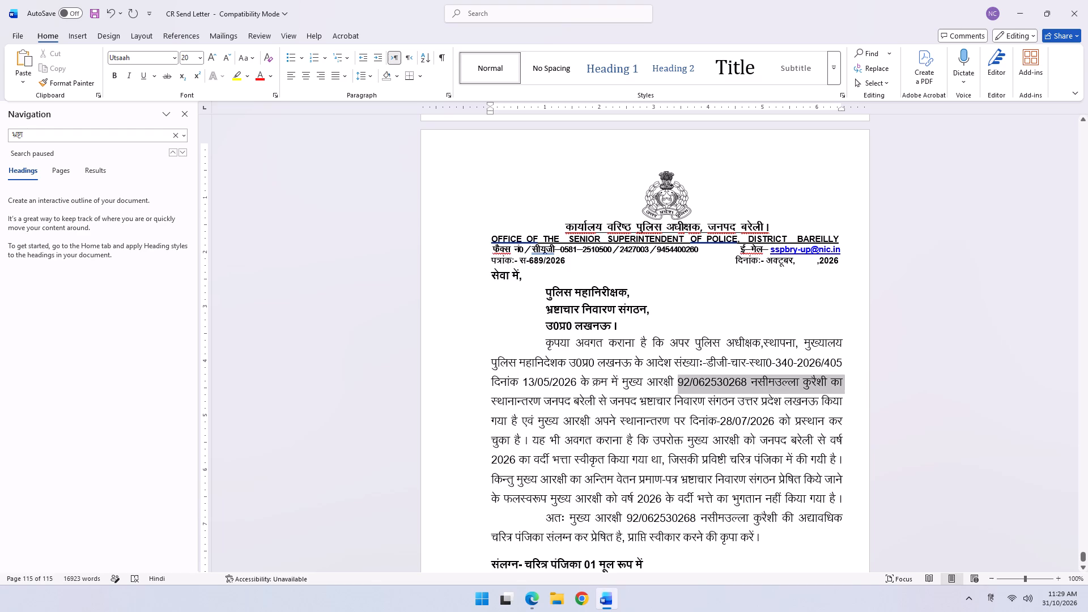
{"action": "left_click_drag", "start_coordinate": [830, 378], "coordinate": [824, 376]}
{"action": "key", "text": "BackSpace"}
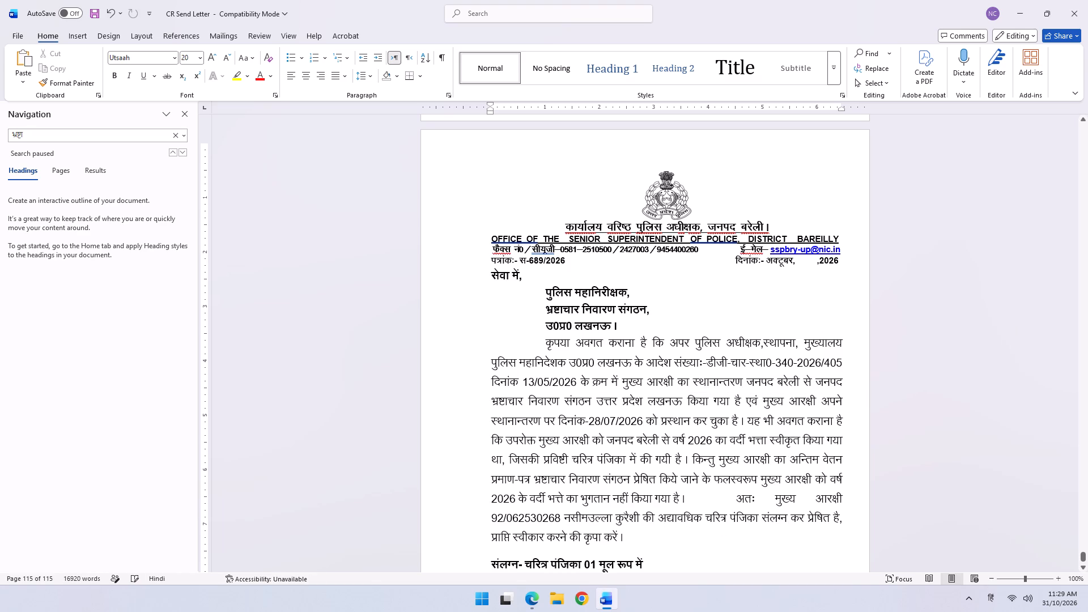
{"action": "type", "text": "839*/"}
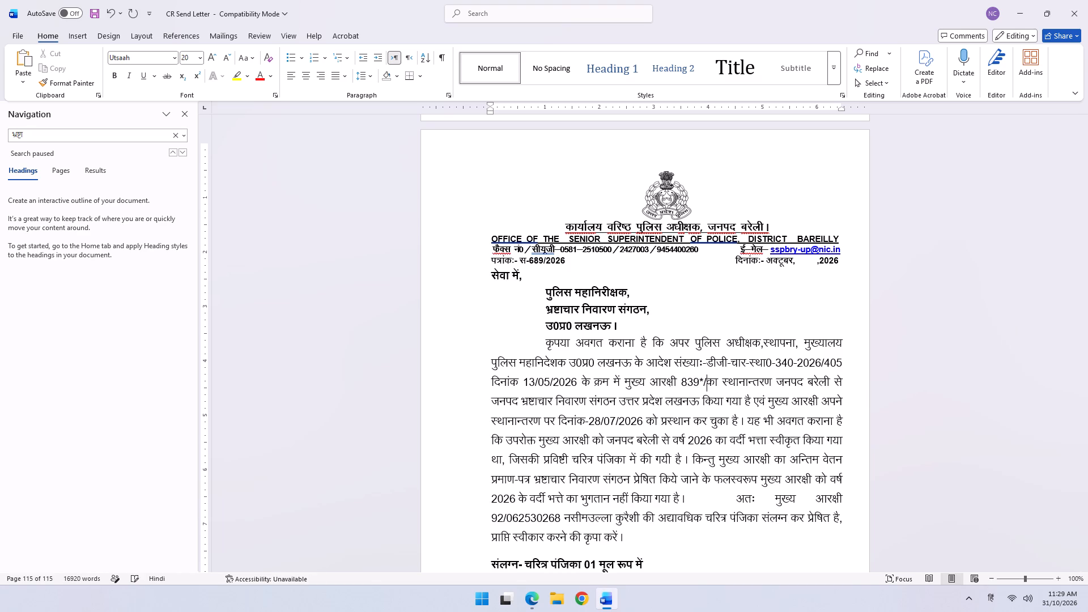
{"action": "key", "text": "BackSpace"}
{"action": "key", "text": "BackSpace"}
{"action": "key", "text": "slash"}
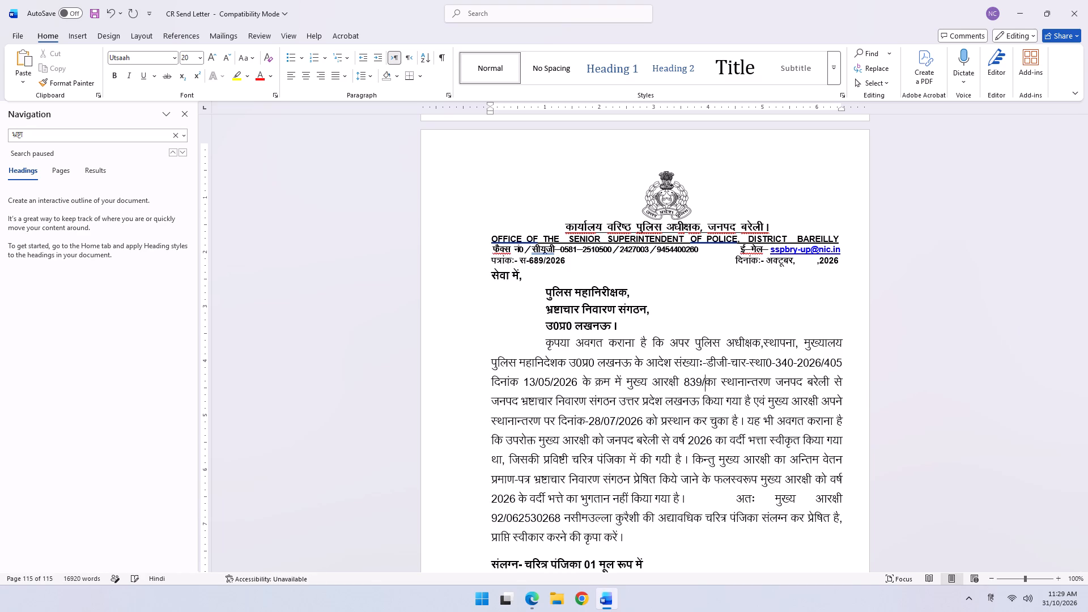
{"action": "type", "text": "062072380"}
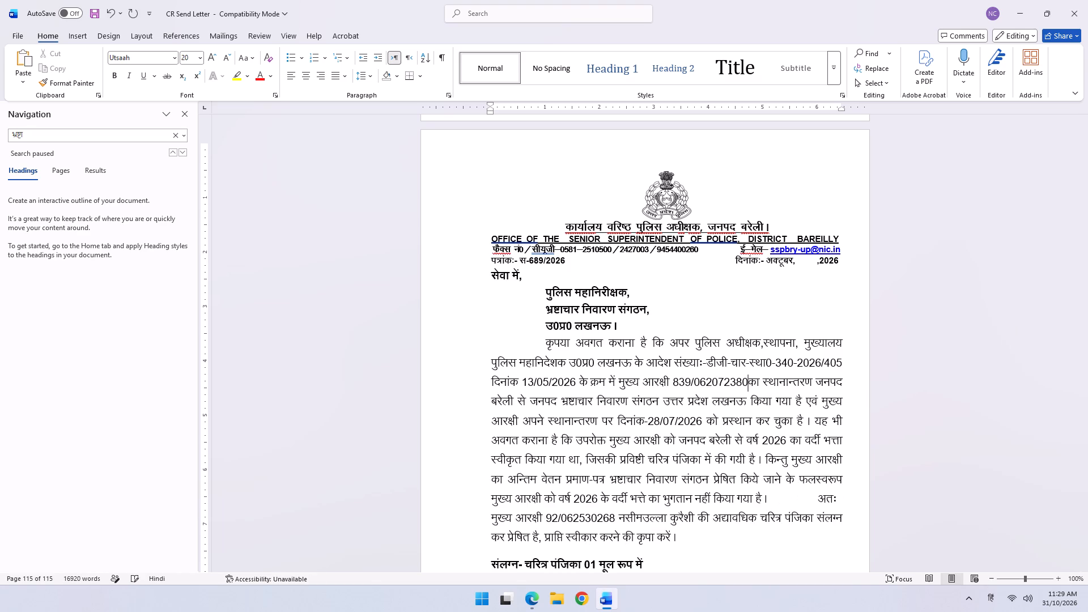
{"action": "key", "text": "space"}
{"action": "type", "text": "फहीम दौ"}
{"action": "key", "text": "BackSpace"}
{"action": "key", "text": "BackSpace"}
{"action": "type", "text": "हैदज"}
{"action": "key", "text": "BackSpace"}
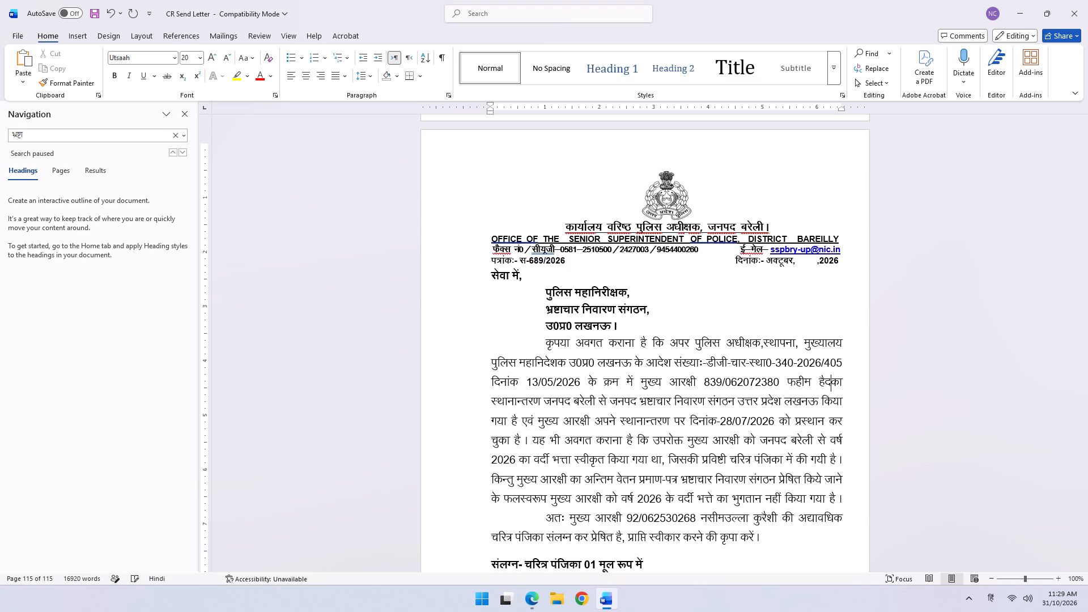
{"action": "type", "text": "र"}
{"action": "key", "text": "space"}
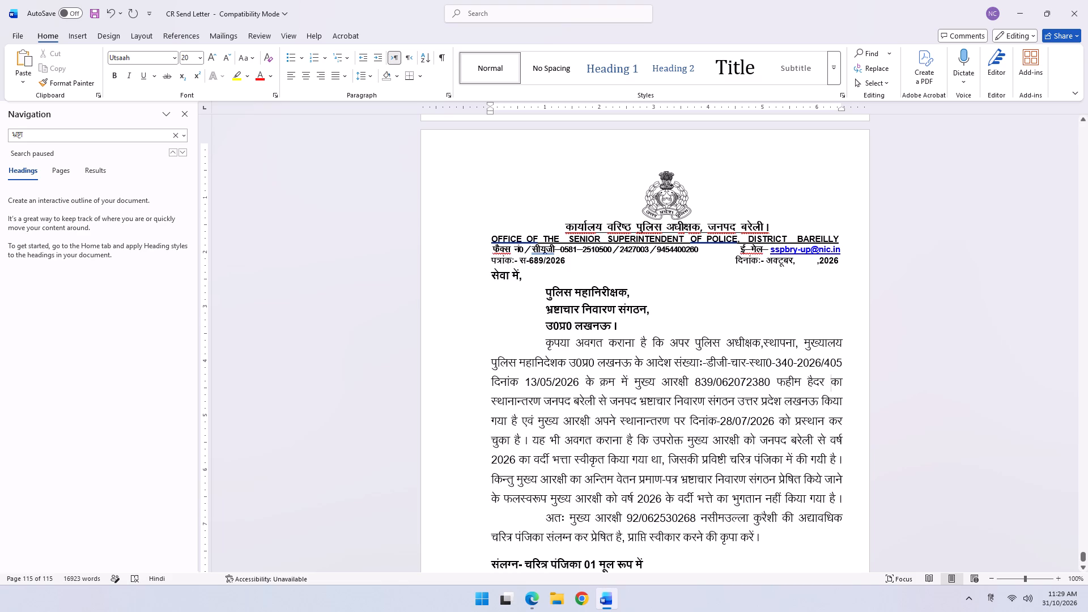
Look up the फहीम entry's departure date in the prasthan sheet and set the letter's departure date to 10/09/2026.
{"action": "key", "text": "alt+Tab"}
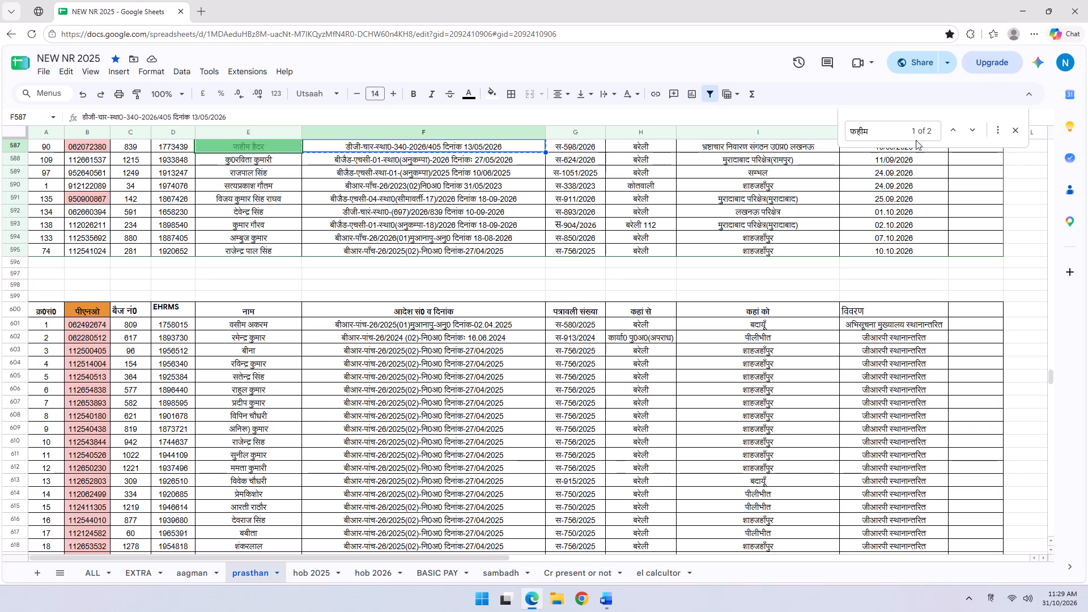
{"action": "left_click", "coordinate": [1016, 131]}
{"action": "key", "text": "Tab"}
{"action": "key", "text": "Tab"}
{"action": "key", "text": "Tab"}
{"action": "key", "text": "Tab"}
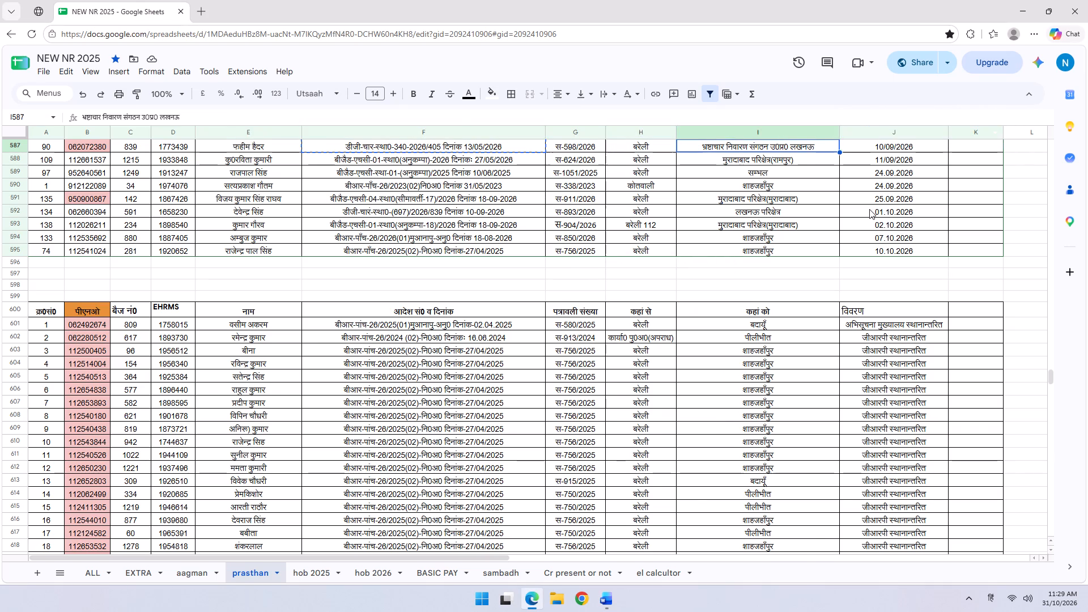
{"action": "key", "text": "Tab"}
{"action": "key", "text": "alt+Tab"}
{"action": "left_click", "coordinate": [730, 424]}
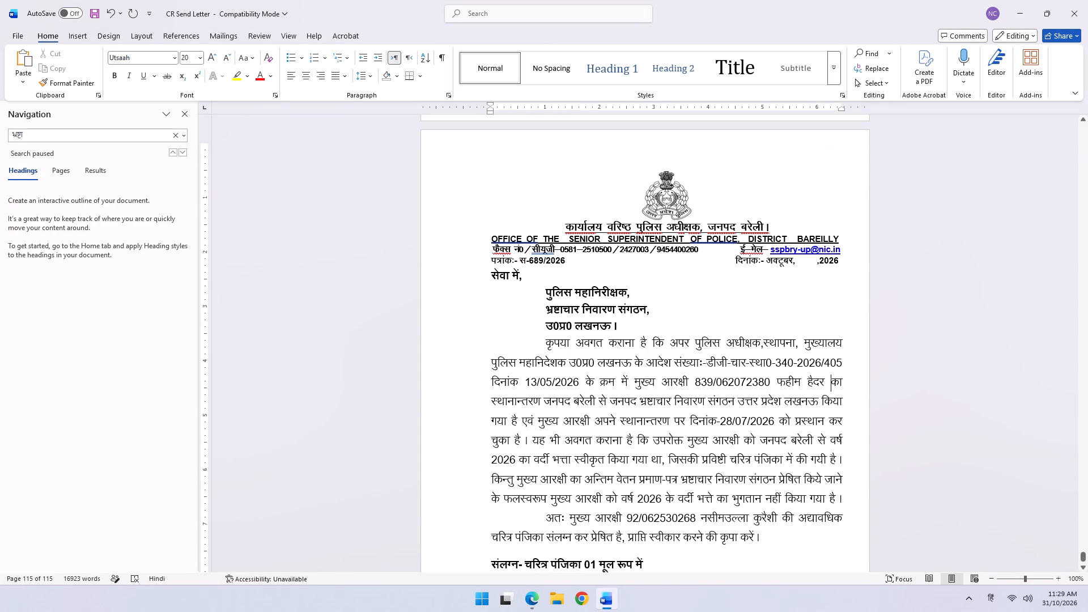
{"action": "key", "text": "BackSpace"}
{"action": "key", "text": "BackSpace"}
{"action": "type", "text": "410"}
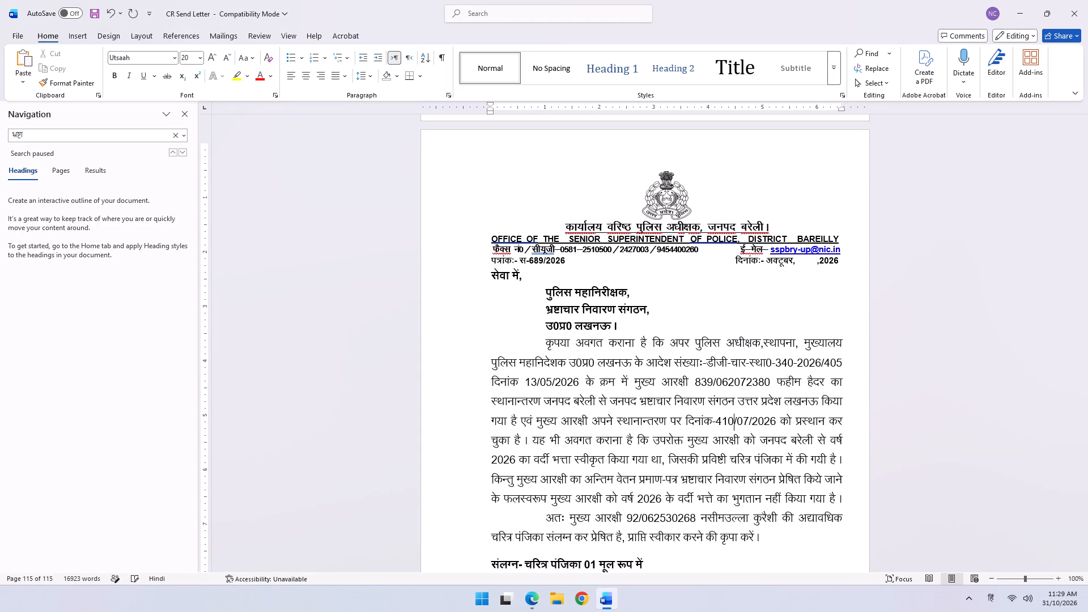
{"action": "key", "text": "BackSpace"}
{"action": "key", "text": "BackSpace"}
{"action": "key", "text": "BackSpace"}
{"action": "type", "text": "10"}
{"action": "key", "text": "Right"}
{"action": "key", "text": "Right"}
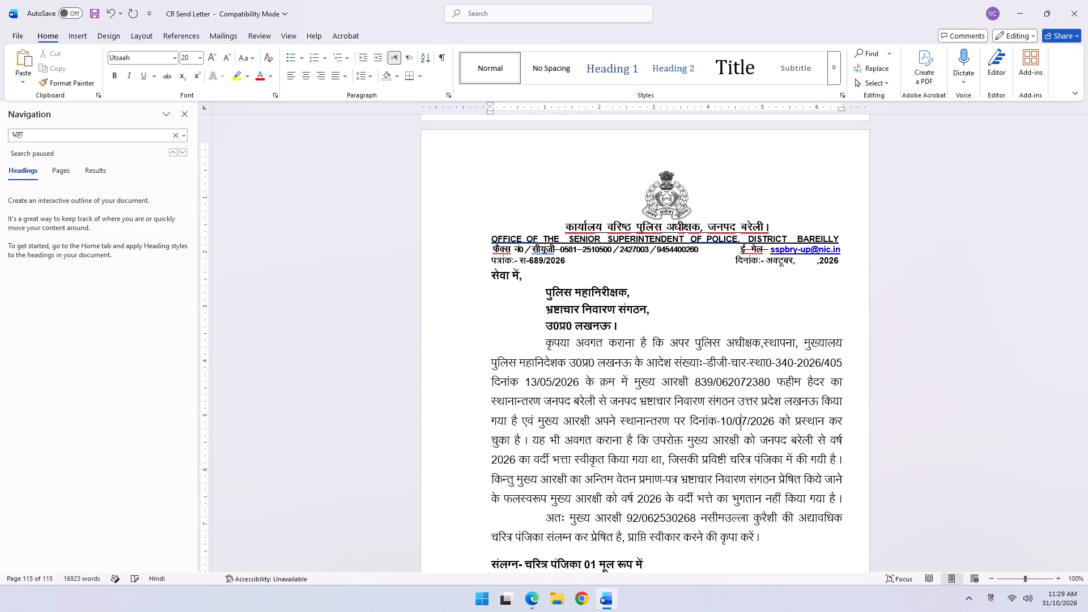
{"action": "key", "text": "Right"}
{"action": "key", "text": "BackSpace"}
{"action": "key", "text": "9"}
Delete the uniform-allowance sentences from यह भी अवगत through किया गया है and restore the paragraph break before अतः.
{"action": "left_click_drag", "start_coordinate": [540, 441], "coordinate": [820, 486]}
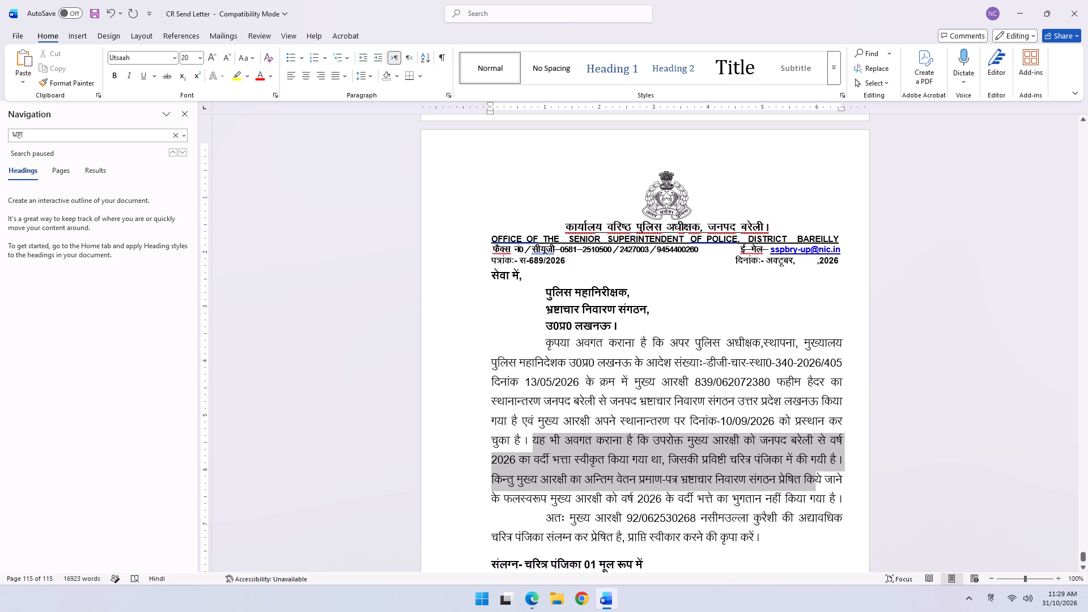
{"action": "left_click_drag", "start_coordinate": [820, 486], "coordinate": [847, 500]}
{"action": "key", "text": "Delete"}
{"action": "key", "text": "Return"}
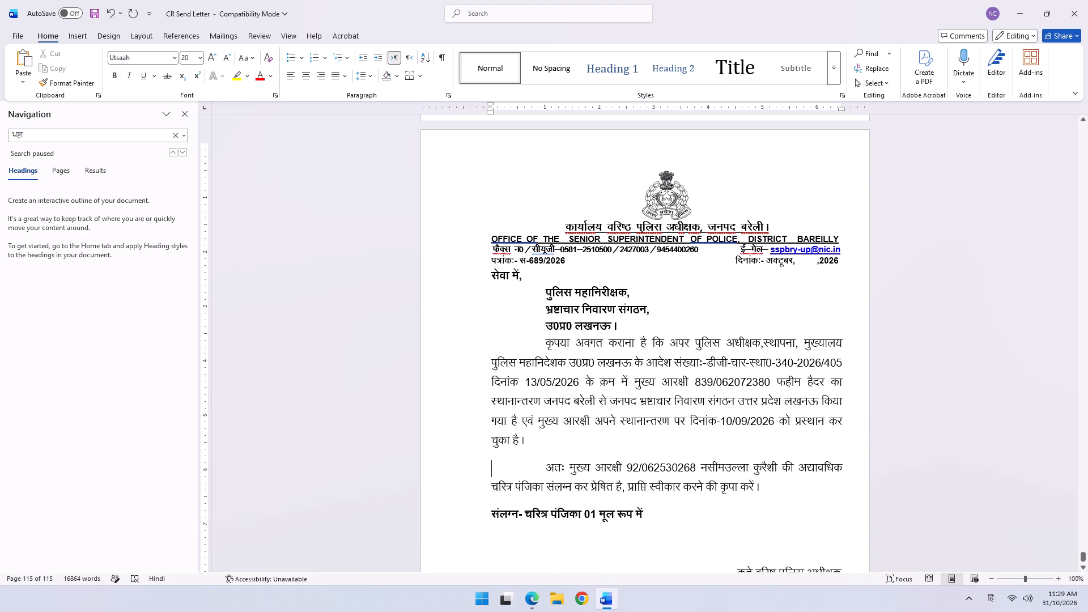
Copy the new head constable's number and name from the first paragraph over the old ones in the अतः paragraph.
{"action": "left_click_drag", "start_coordinate": [697, 381], "coordinate": [824, 392]}
{"action": "key", "text": "ctrl+c"}
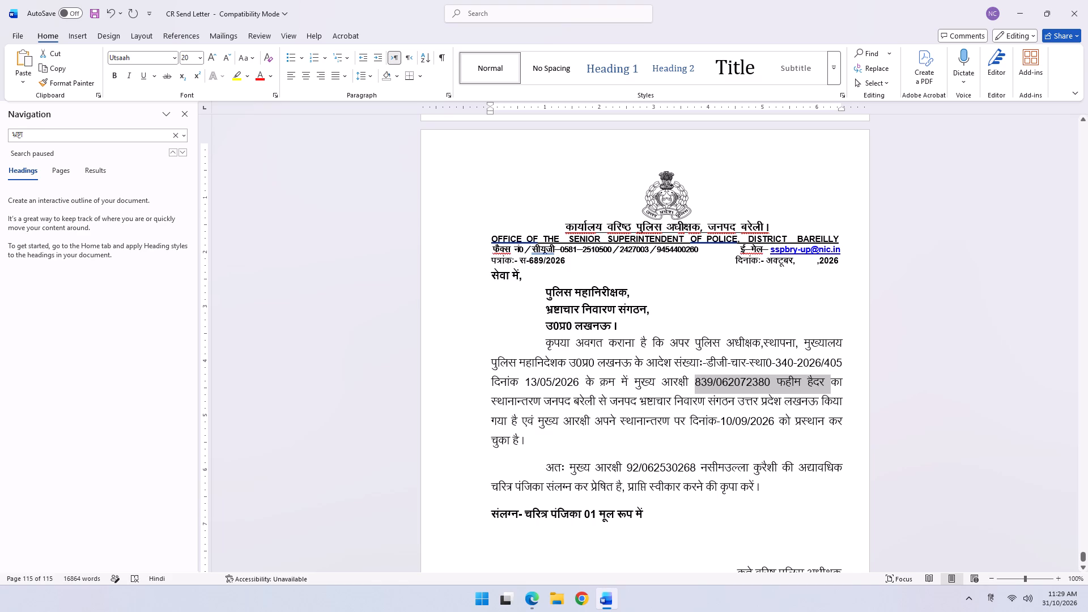
{"action": "left_click_drag", "start_coordinate": [625, 470], "coordinate": [777, 473]}
{"action": "key", "text": "ctrl+v"}
{"action": "scroll", "coordinate": [537, 474], "scroll_direction": "down", "scroll_amount": 3}
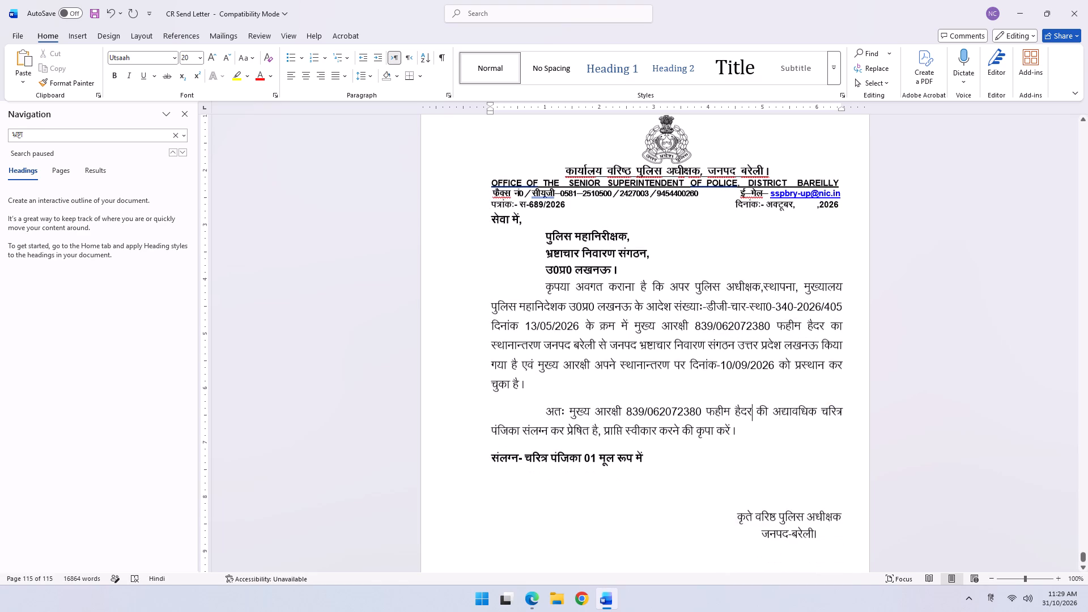
{"action": "scroll", "coordinate": [775, 477], "scroll_direction": "down", "scroll_amount": 3}
{"action": "scroll", "coordinate": [699, 450], "scroll_direction": "up", "scroll_amount": 2}
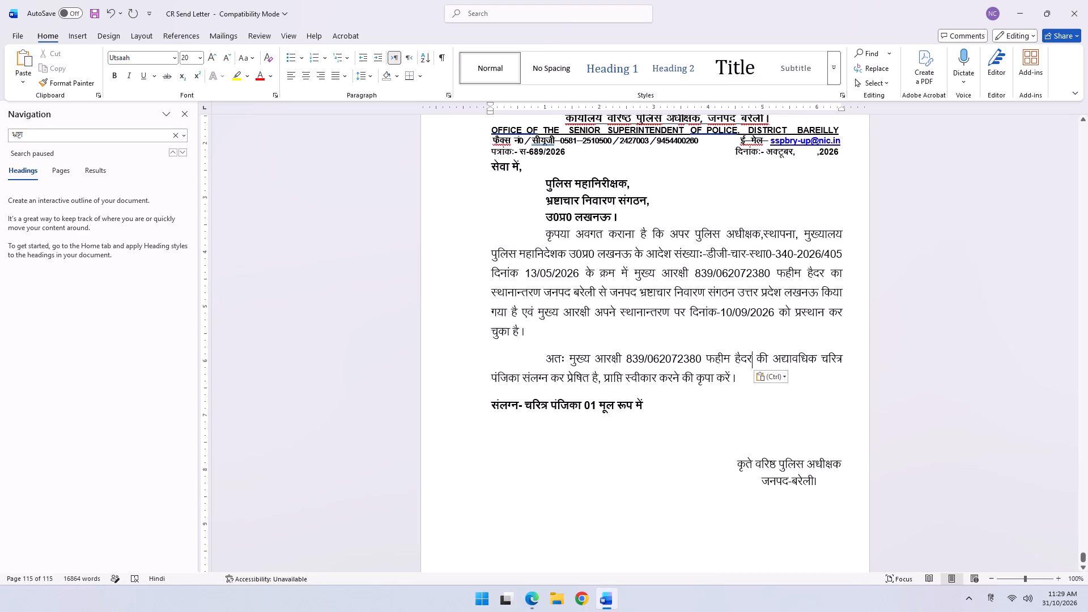
Print two copies of only the current letter page on the HP LaserJet 1020.
{"action": "left_click", "coordinate": [671, 424]}
{"action": "key", "text": "ctrl+p"}
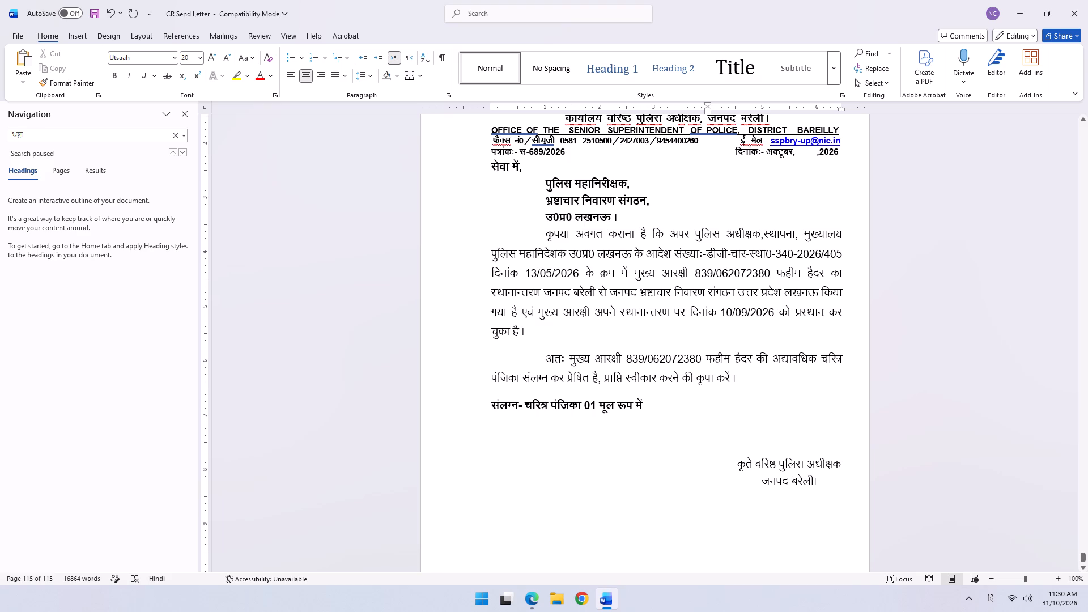
{"action": "left_click", "coordinate": [178, 198]}
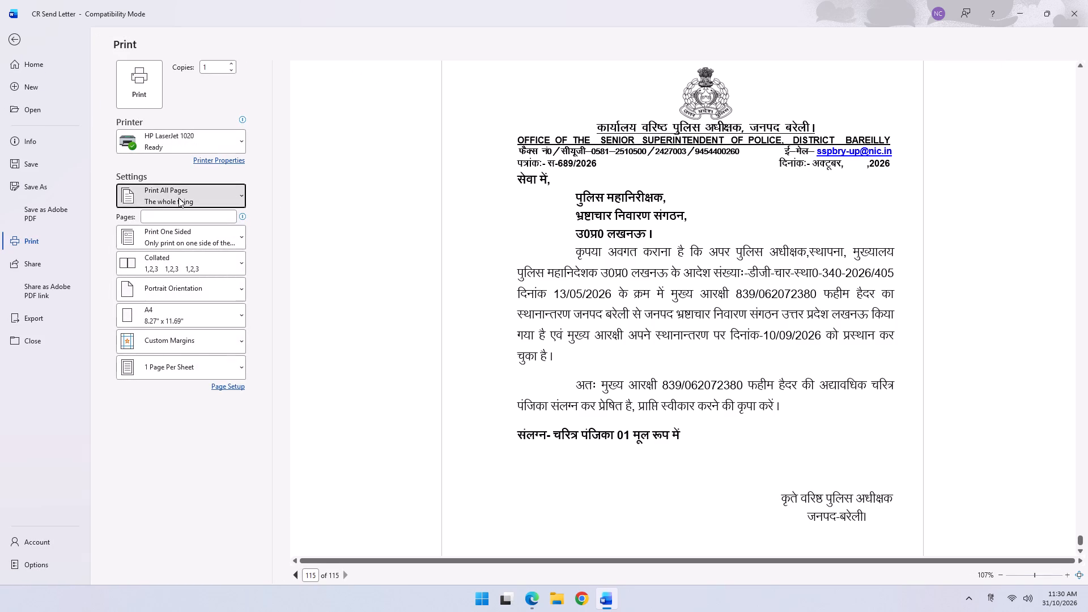
{"action": "left_click", "coordinate": [177, 299]}
{"action": "left_click", "coordinate": [229, 63]}
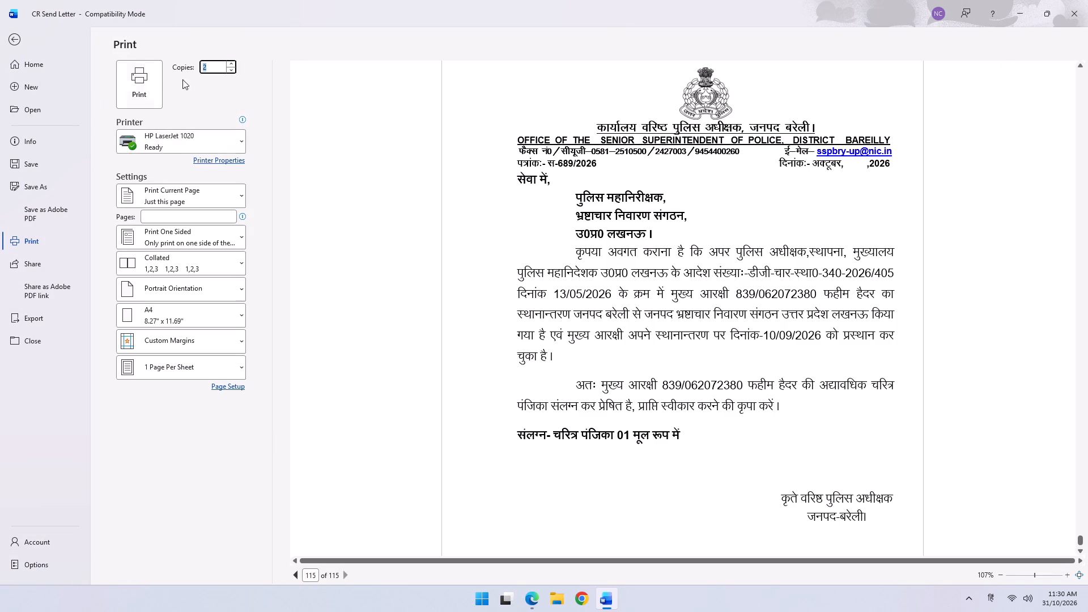
{"action": "left_click", "coordinate": [138, 87]}
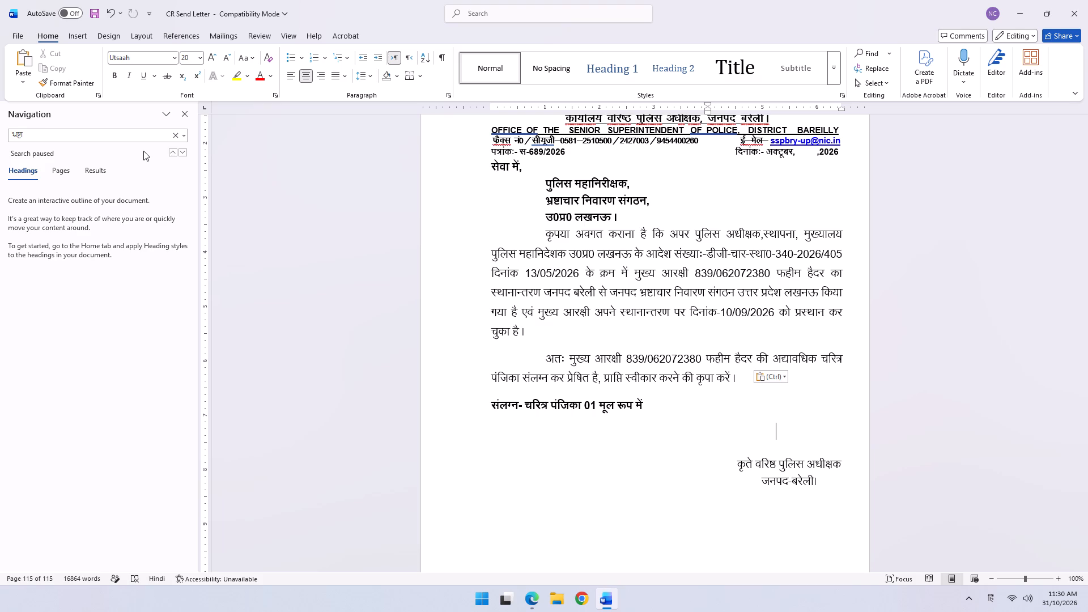
Save the CR Send Letter document and close it.
{"action": "key", "text": "ctrl+s"}
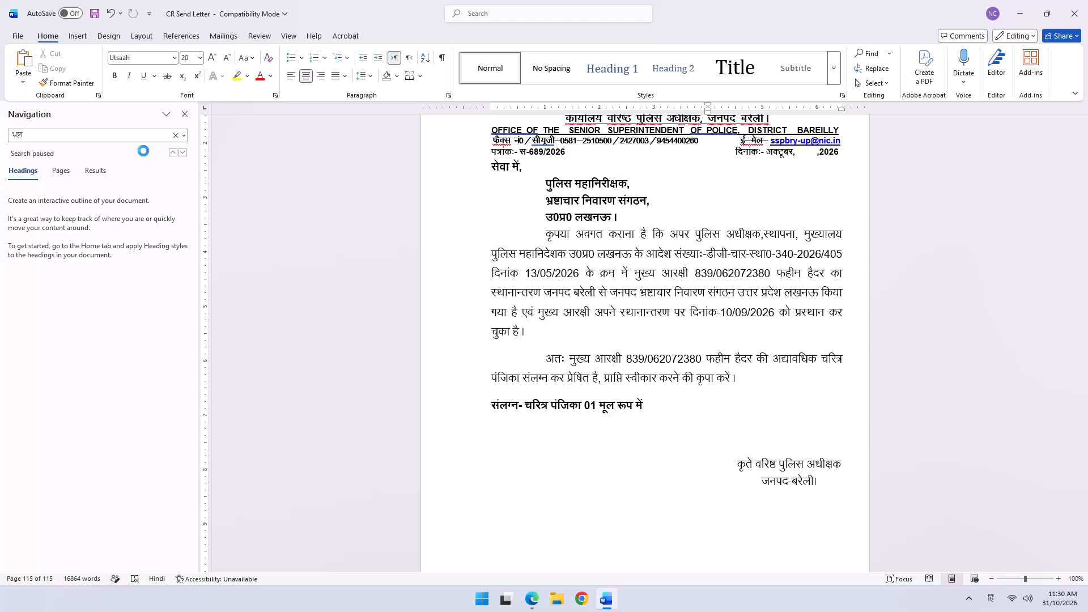
{"action": "left_click", "coordinate": [1082, 16]}
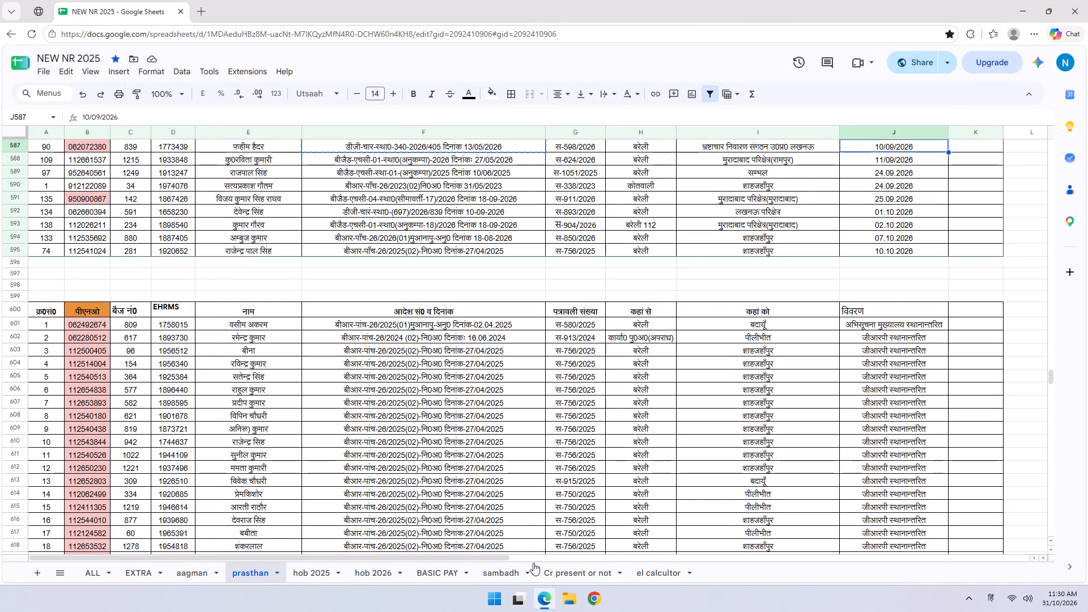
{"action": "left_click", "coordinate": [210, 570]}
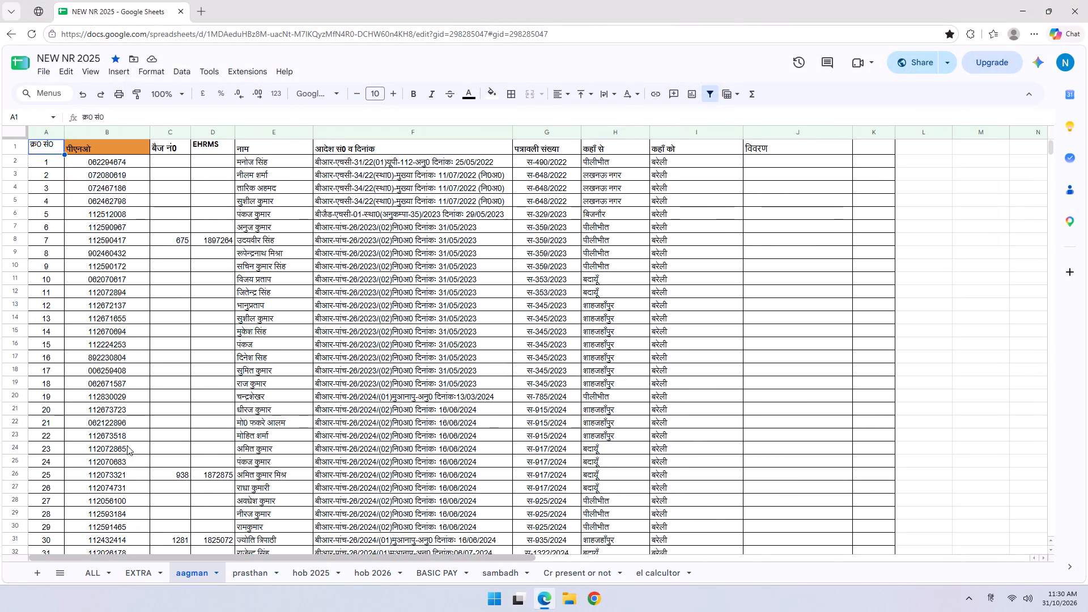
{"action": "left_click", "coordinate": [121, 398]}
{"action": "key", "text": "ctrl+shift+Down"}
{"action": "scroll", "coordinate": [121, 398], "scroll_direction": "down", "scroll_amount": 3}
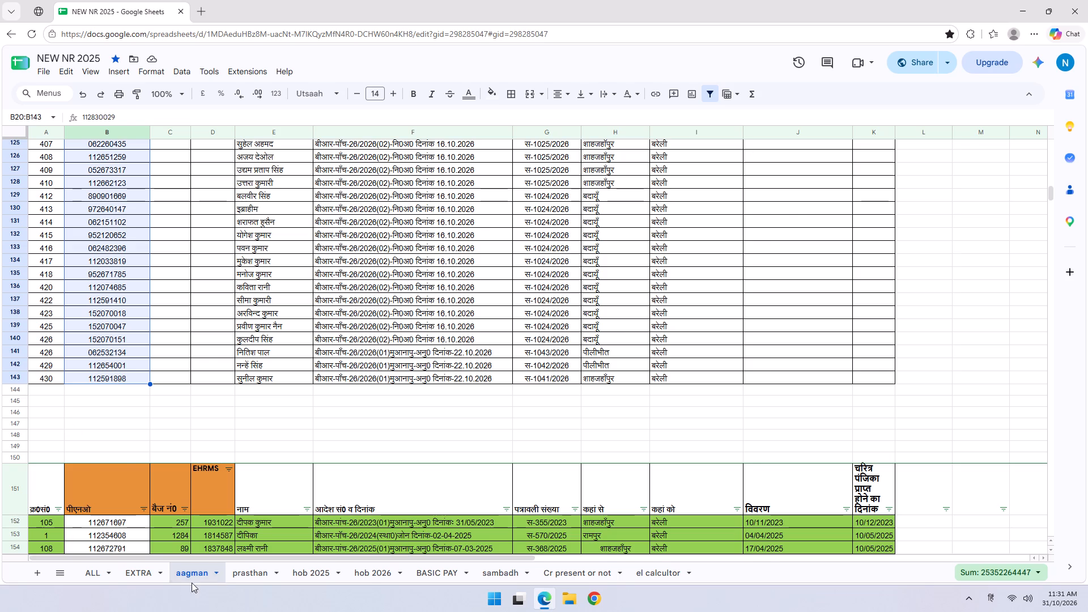
In the prasthan sheet, insert three blank rows at row 199, between serial 197 and the second list's header.
{"action": "left_click", "coordinate": [233, 569]}
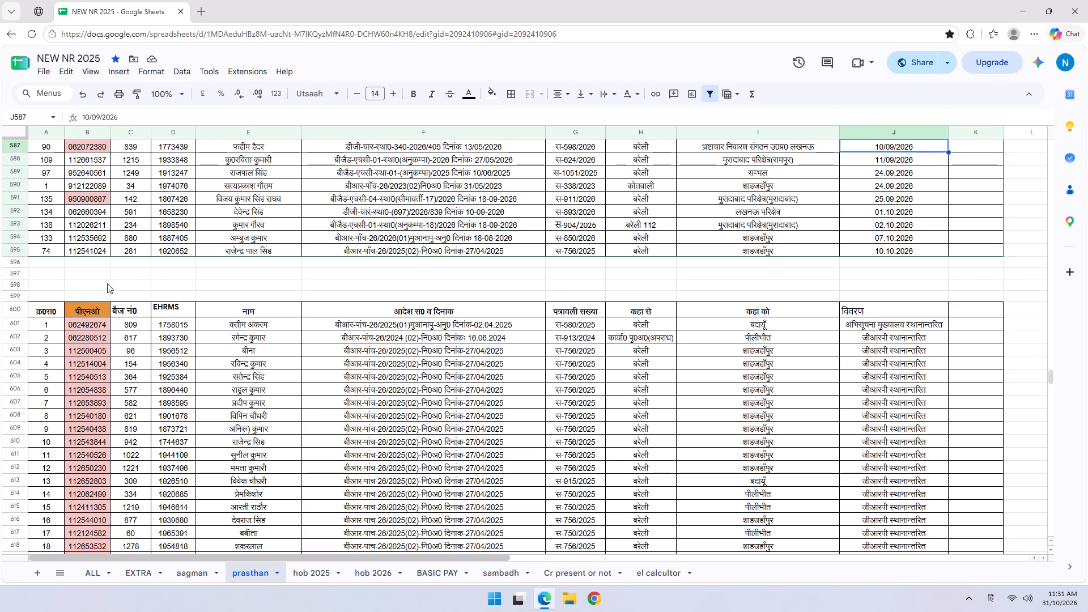
{"action": "scroll", "coordinate": [695, 239], "scroll_direction": "up", "scroll_amount": 1}
{"action": "left_click", "coordinate": [732, 240]}
{"action": "key", "text": "ctrl+shift+Up"}
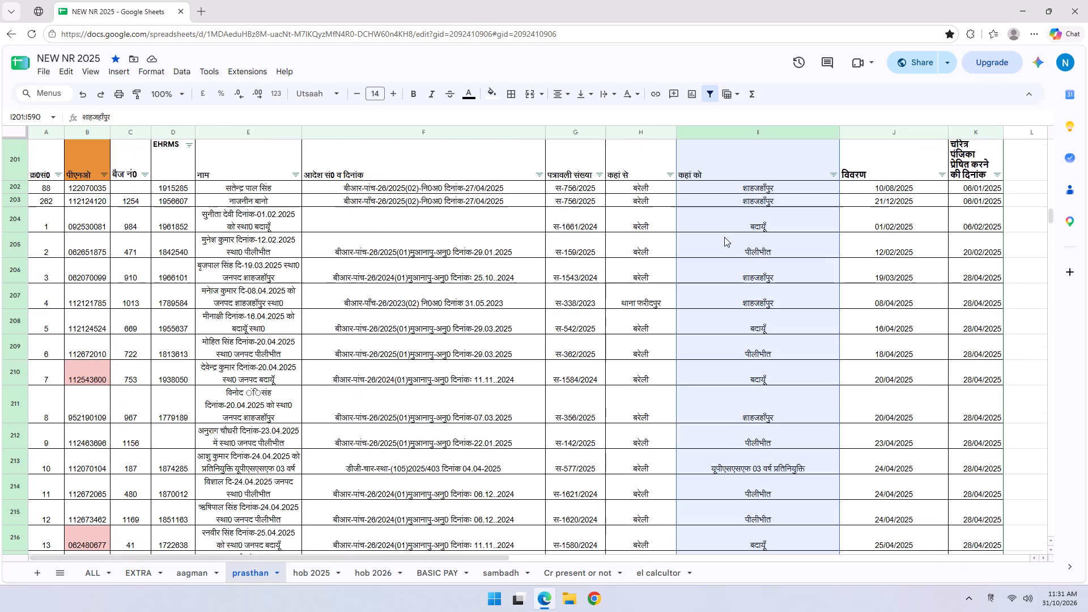
{"action": "scroll", "coordinate": [717, 235], "scroll_direction": "up", "scroll_amount": 4}
{"action": "left_click", "coordinate": [12, 351]}
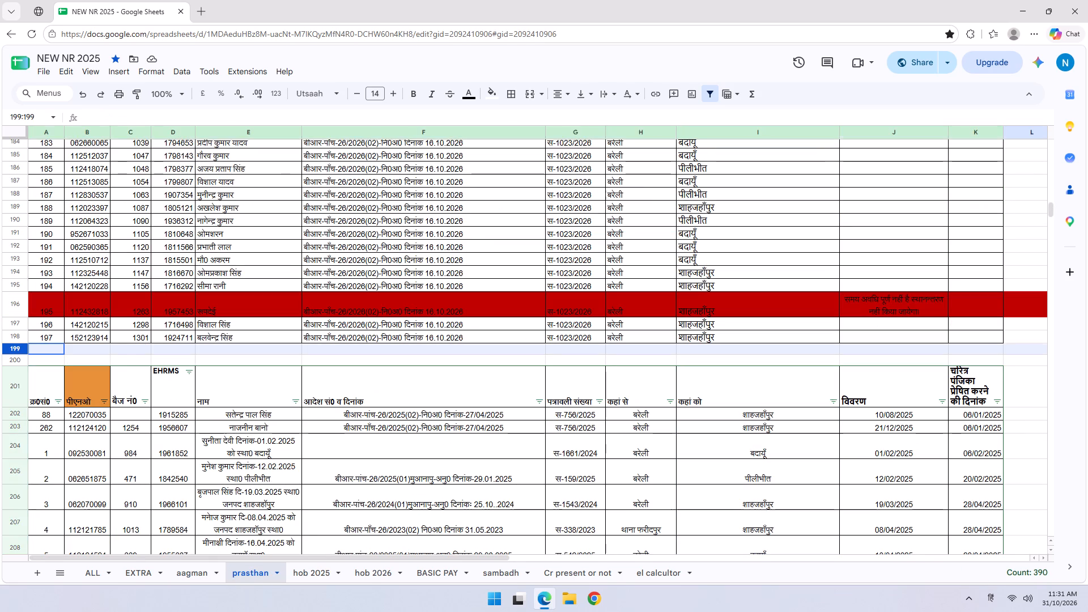
{"action": "key", "text": "ctrl+equal"}
{"action": "key", "text": "ctrl+equal"}
{"action": "key", "text": "ctrl+equal"}
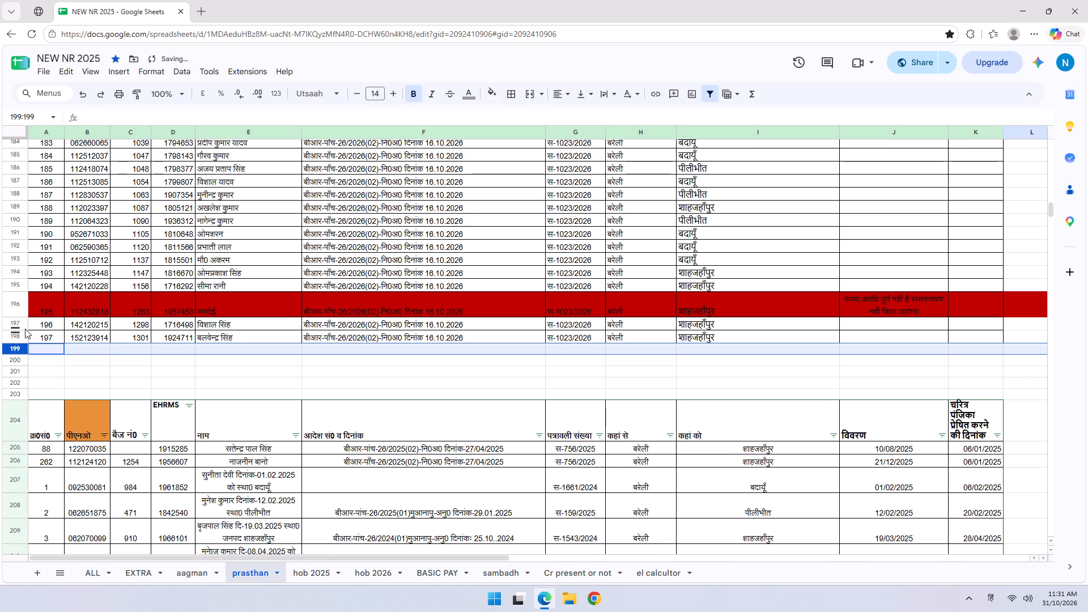
In row 199, enter the new employee's PNO and the serial number 198.
{"action": "left_click", "coordinate": [83, 350]}
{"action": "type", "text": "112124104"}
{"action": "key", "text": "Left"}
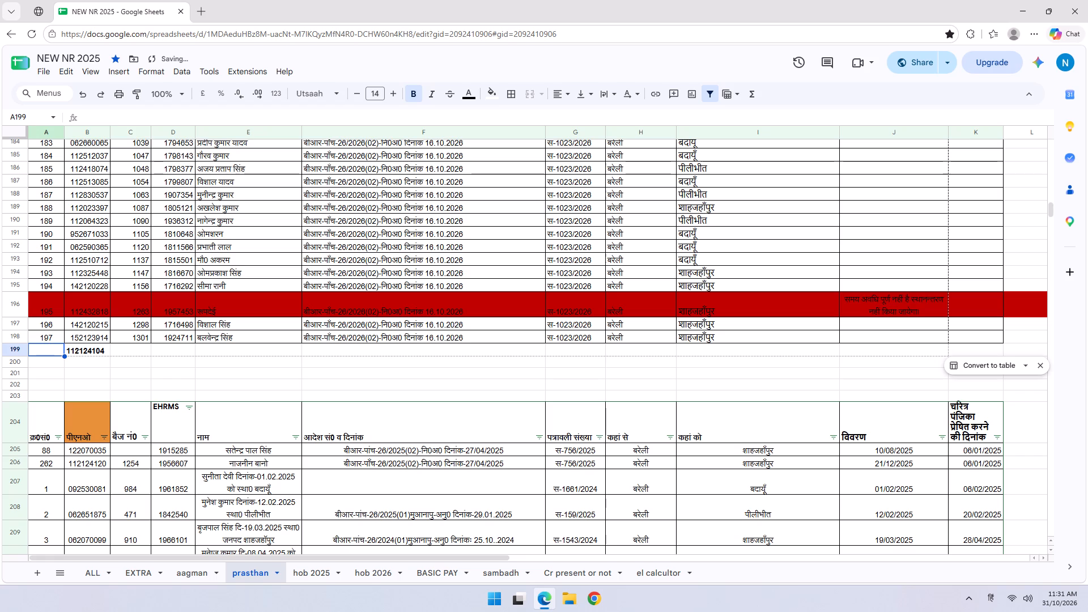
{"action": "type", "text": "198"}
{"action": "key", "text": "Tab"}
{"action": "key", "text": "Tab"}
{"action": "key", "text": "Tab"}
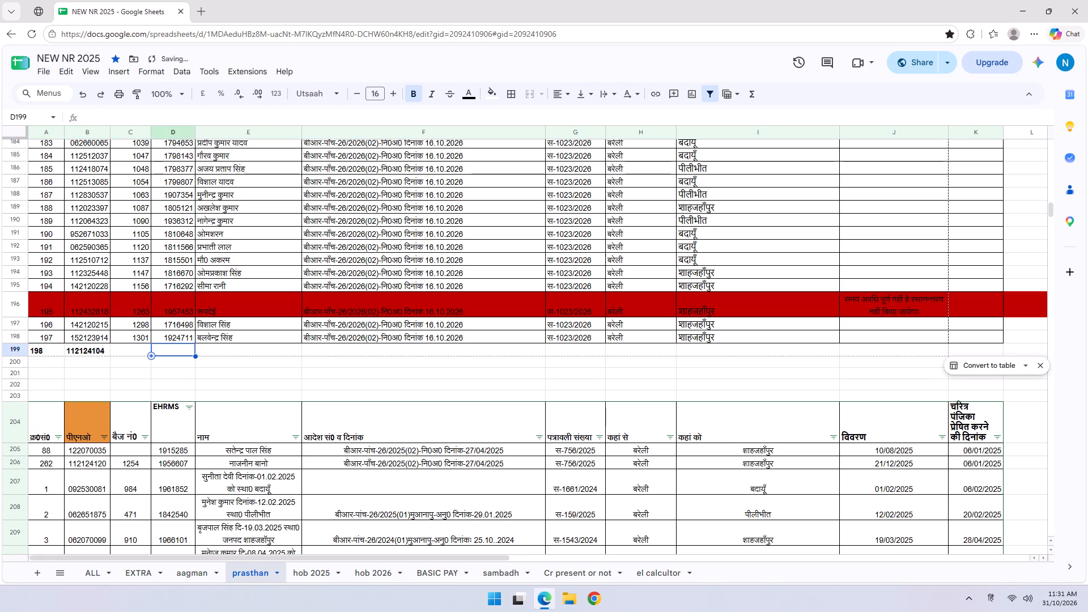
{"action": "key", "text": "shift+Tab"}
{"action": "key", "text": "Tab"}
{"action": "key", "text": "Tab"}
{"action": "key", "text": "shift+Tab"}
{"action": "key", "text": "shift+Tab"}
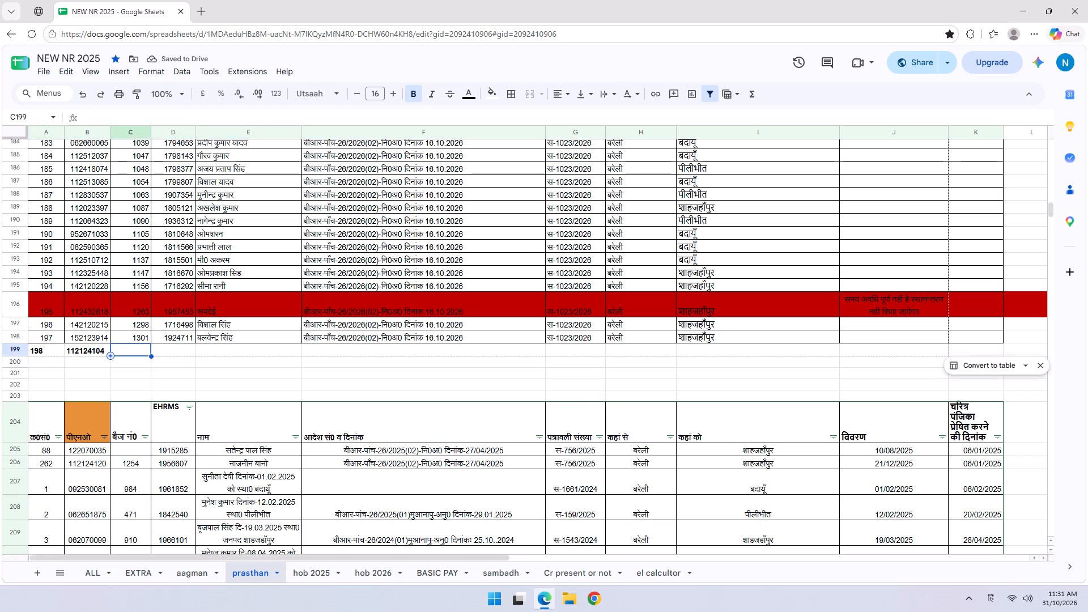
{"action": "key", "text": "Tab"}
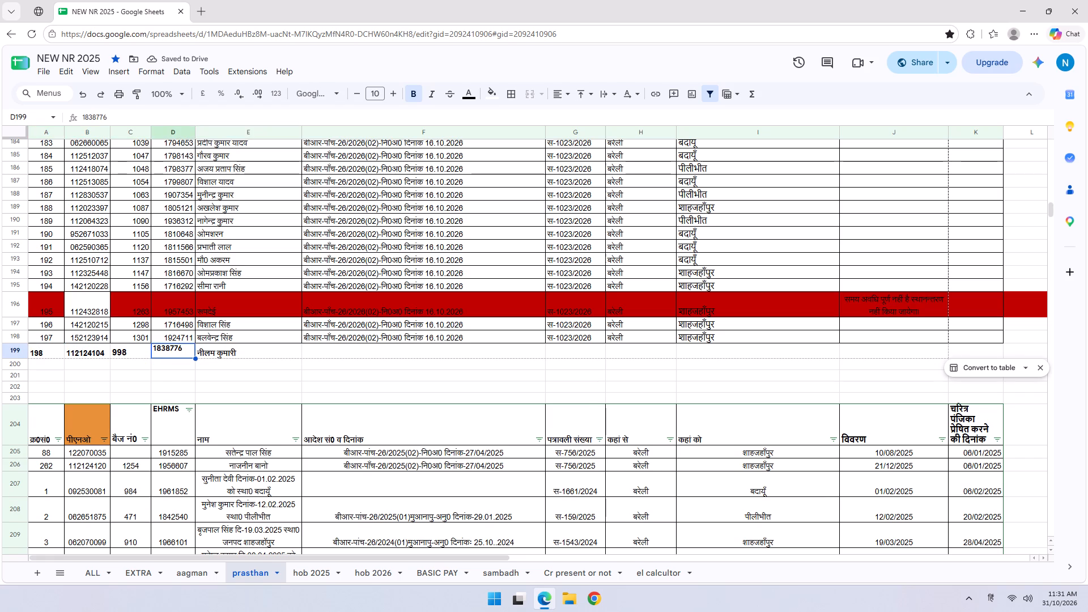
Enter the order reference "बीआर-पाँच-26/2026(01)मुआनापु-अनु0 दिनांक 28.10.2026" for serial 198 in non-bold text.
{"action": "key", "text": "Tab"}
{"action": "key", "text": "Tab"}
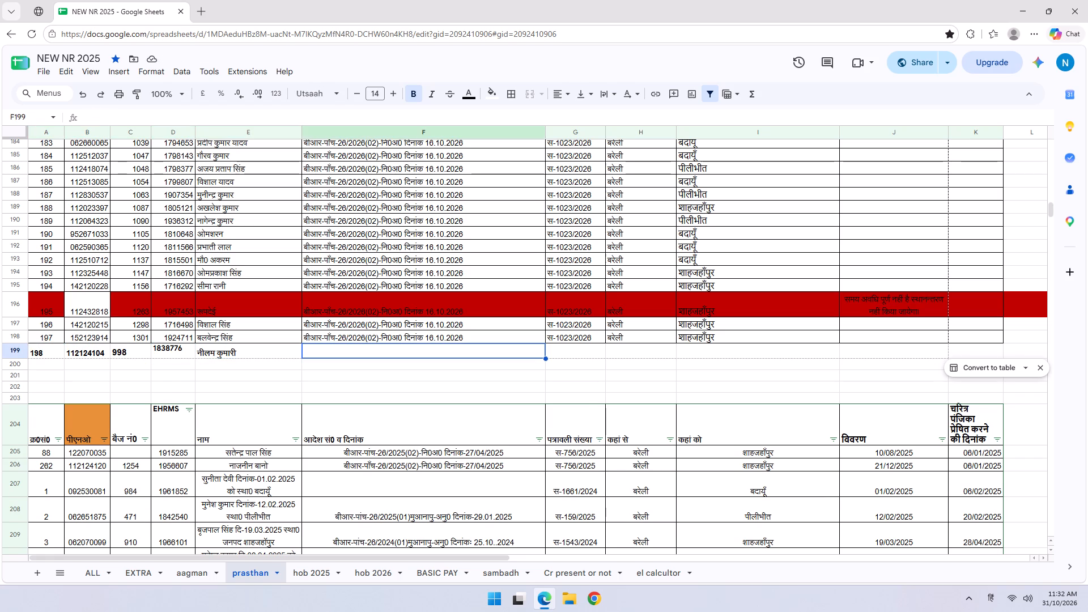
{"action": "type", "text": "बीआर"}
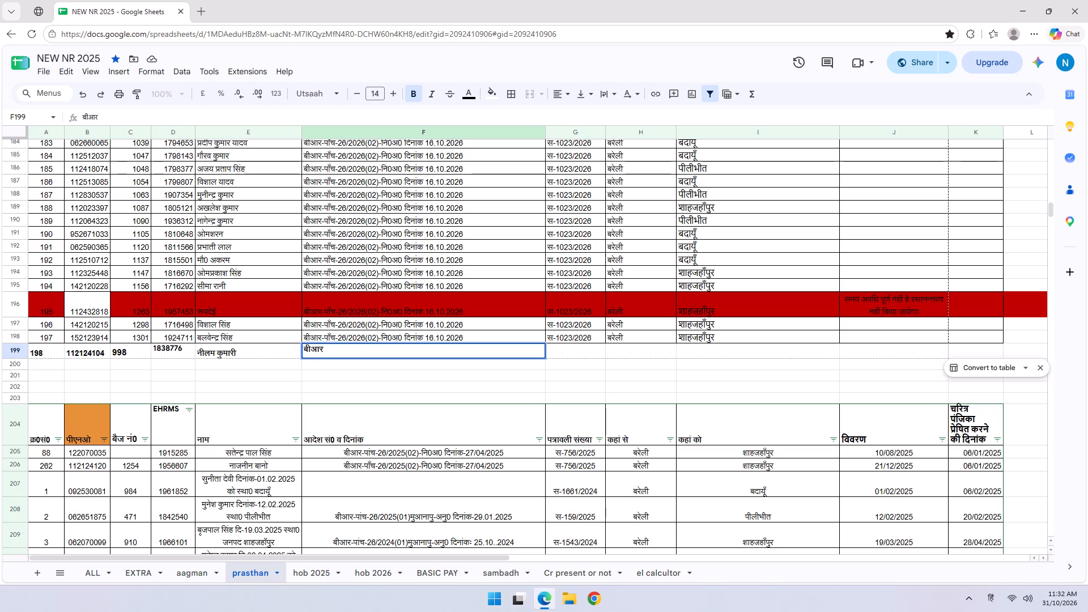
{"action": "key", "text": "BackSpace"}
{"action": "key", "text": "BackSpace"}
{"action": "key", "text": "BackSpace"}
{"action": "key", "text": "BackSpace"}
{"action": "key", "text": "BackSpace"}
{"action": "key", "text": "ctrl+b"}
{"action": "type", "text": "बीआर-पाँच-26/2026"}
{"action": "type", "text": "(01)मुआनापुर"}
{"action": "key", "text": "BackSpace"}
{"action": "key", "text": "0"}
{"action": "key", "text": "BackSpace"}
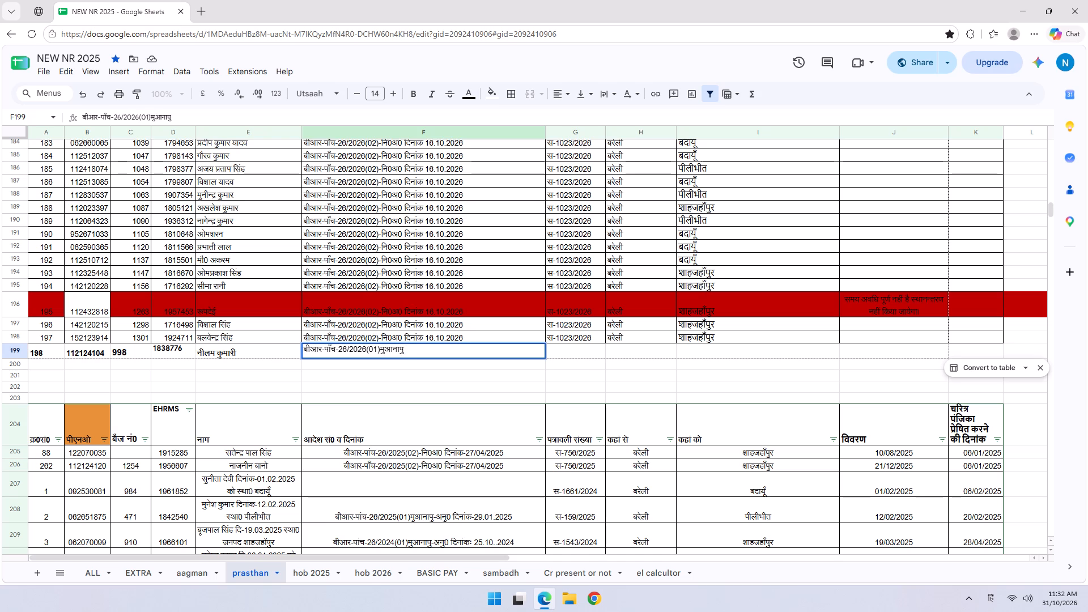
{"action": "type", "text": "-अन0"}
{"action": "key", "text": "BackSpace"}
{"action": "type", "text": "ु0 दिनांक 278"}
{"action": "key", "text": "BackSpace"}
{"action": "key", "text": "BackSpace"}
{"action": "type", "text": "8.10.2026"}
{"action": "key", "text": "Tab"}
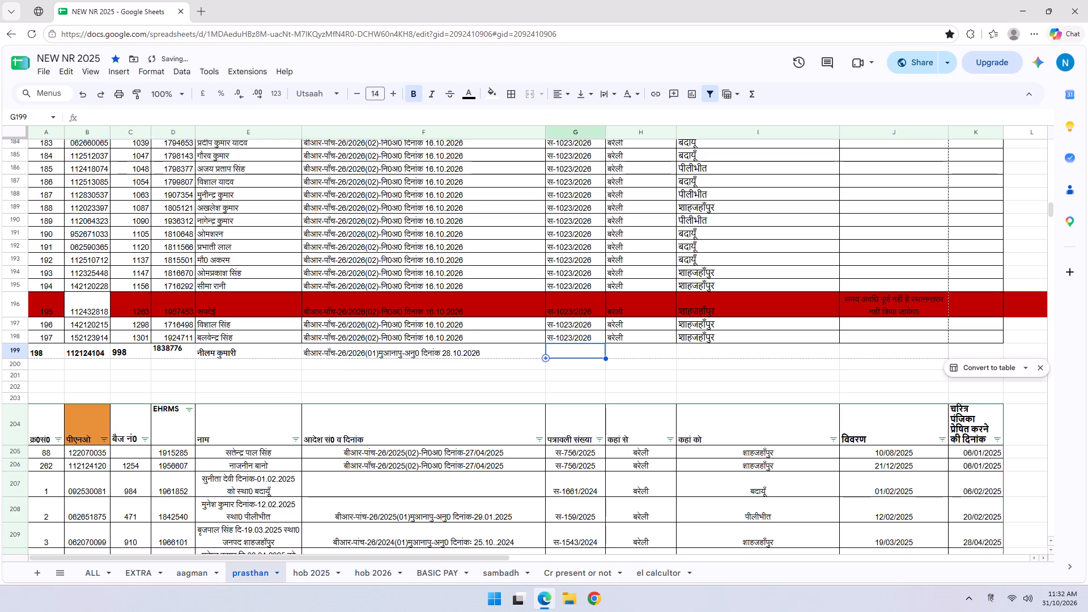
Complete serial 198 with file number स-1065/2026, बरेली copied from the row above as origin, and पीलीभीत as destination.
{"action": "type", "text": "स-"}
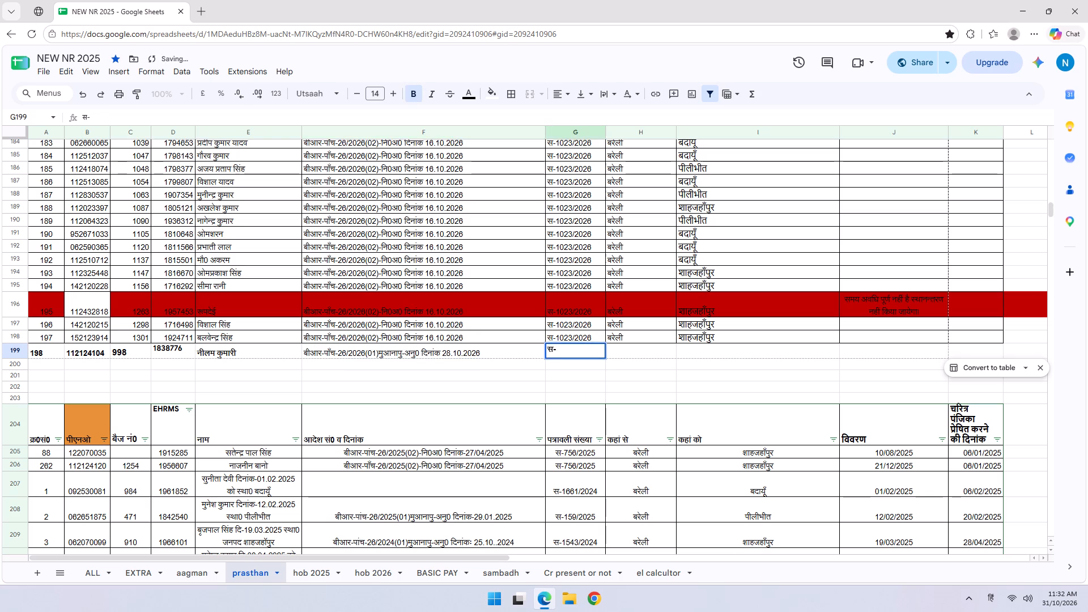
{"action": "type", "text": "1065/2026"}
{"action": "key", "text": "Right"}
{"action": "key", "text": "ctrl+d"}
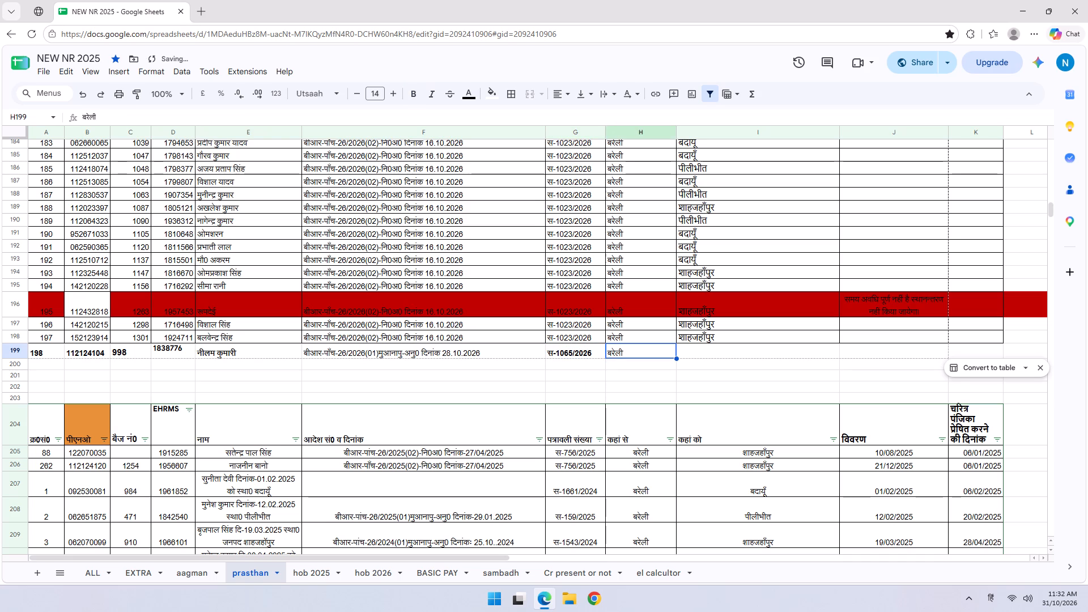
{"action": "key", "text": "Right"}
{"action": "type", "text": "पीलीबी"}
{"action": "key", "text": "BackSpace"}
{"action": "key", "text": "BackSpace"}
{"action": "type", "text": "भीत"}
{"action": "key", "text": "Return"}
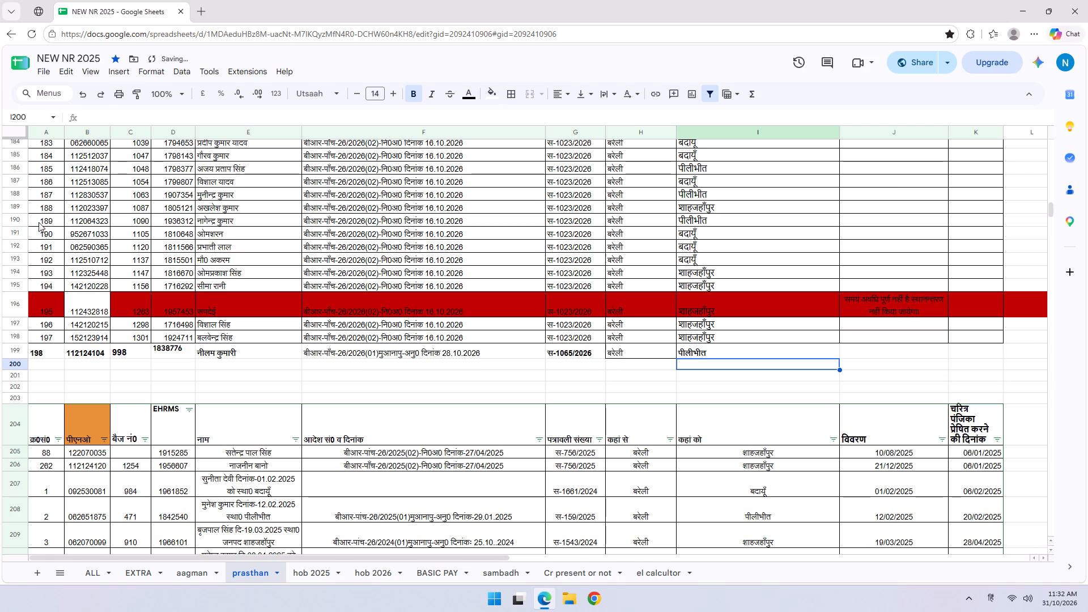
Copy the formatting of row 198 onto the new row 199.
{"action": "left_click", "coordinate": [20, 338]}
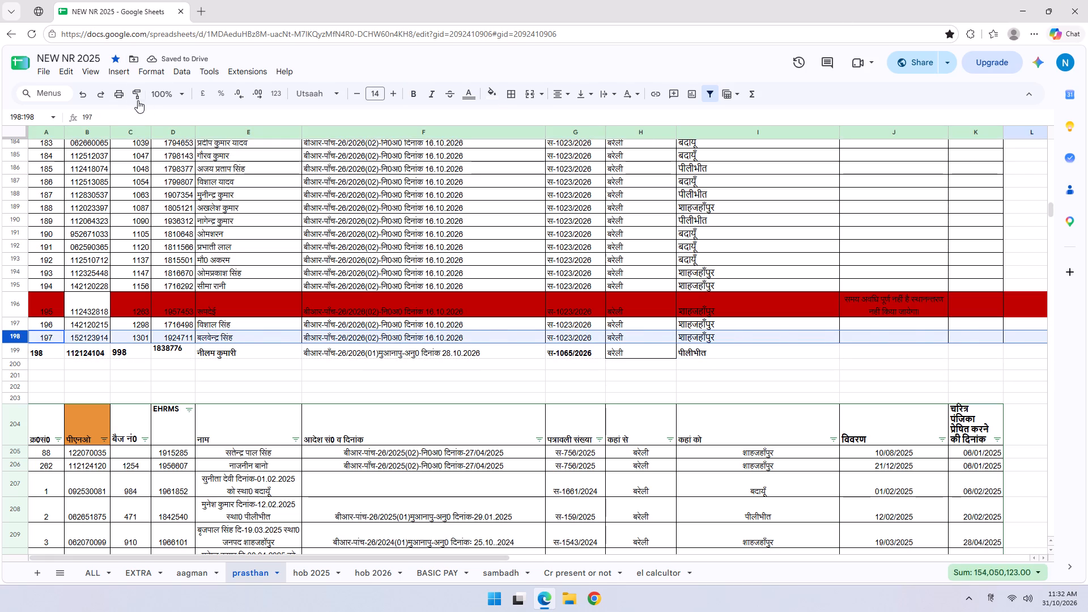
{"action": "left_click", "coordinate": [138, 100]}
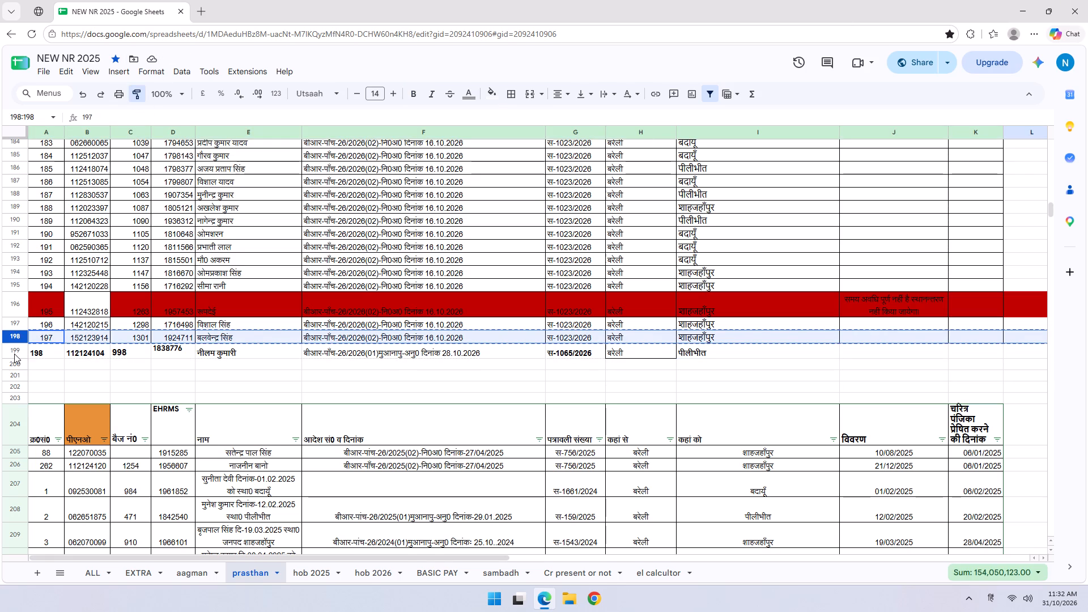
{"action": "left_click", "coordinate": [14, 354]}
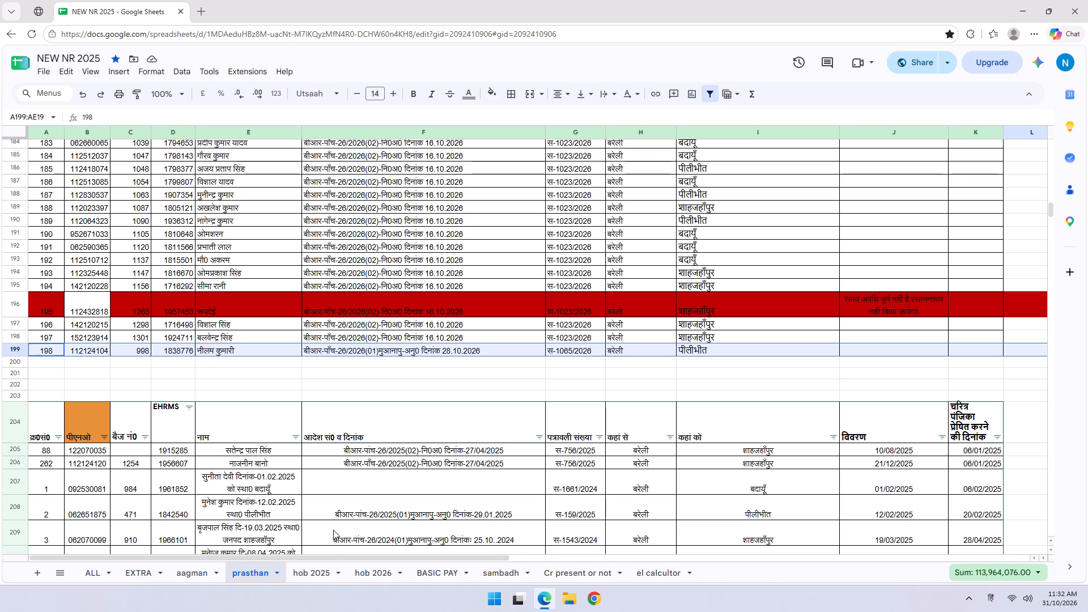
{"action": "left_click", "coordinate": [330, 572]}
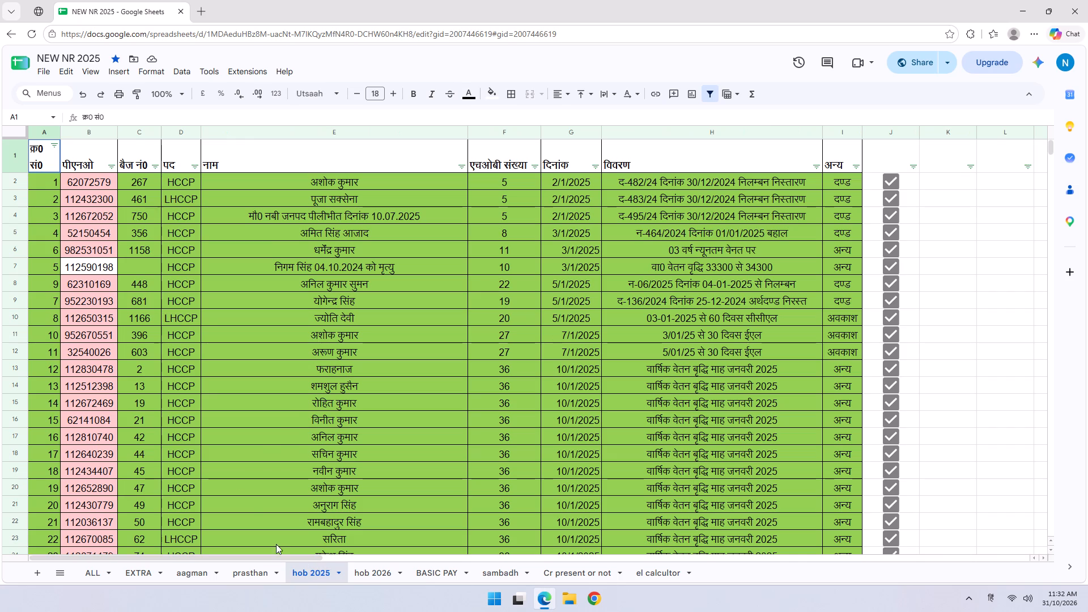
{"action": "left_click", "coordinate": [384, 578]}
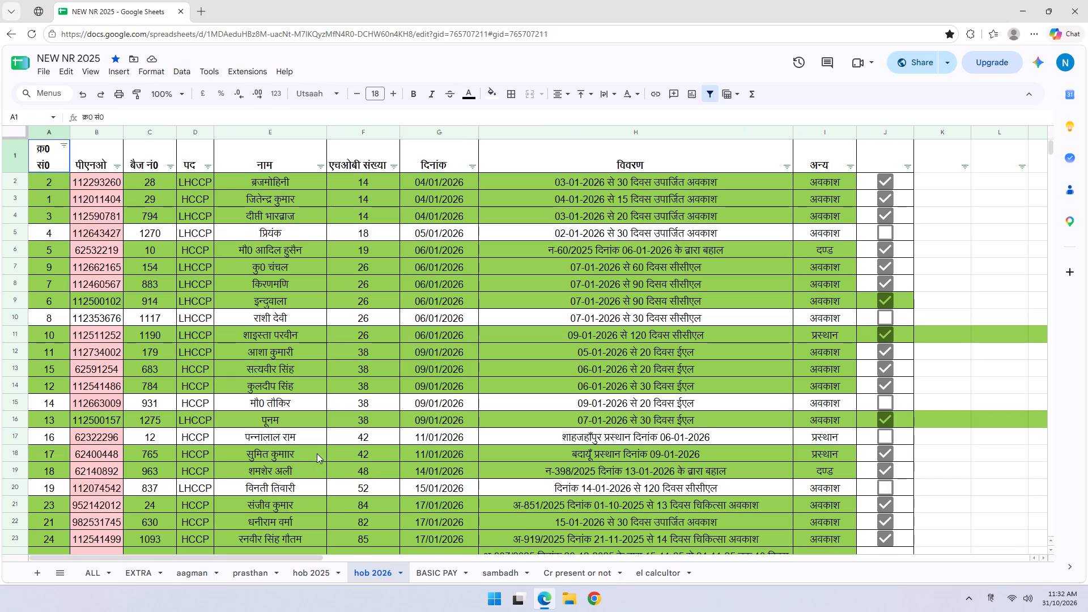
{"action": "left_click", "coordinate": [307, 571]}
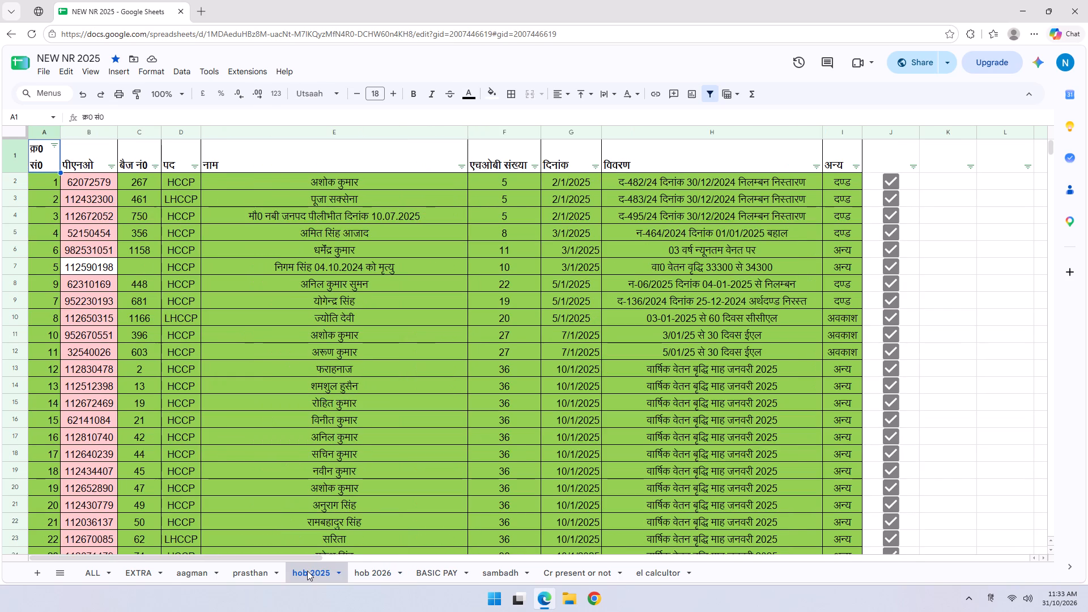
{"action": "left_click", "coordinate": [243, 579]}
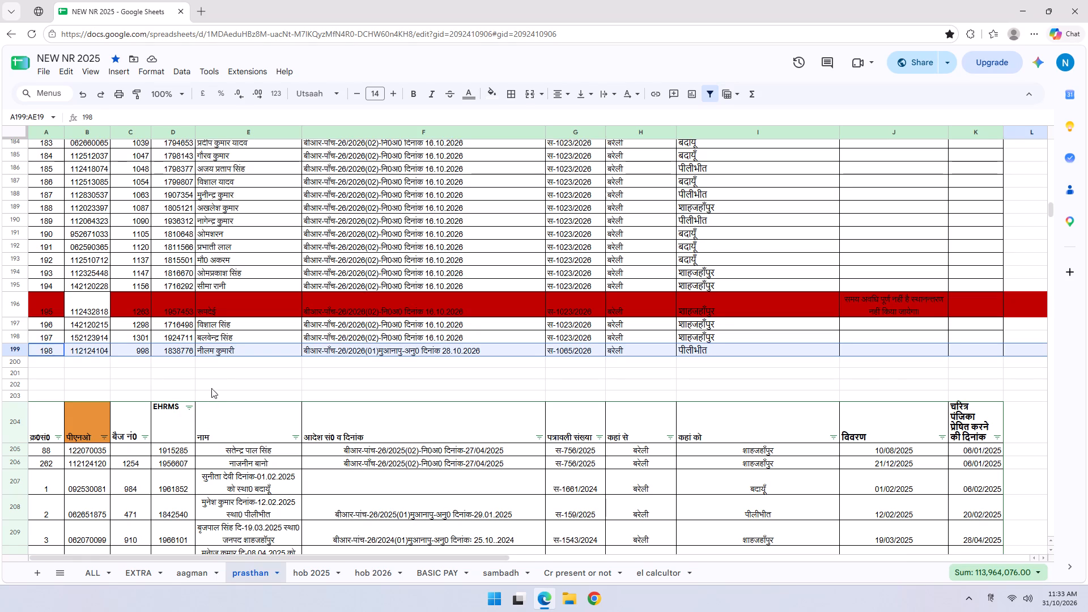
Find the serial 194 entry by its PNO and add a second order line, "बीआर-पाँच-26/2026(02)-नि0अ0 दिनांक 20.10.2026", in its order cell.
{"action": "left_click", "coordinate": [217, 375]}
{"action": "key", "text": "ctrl+f"}
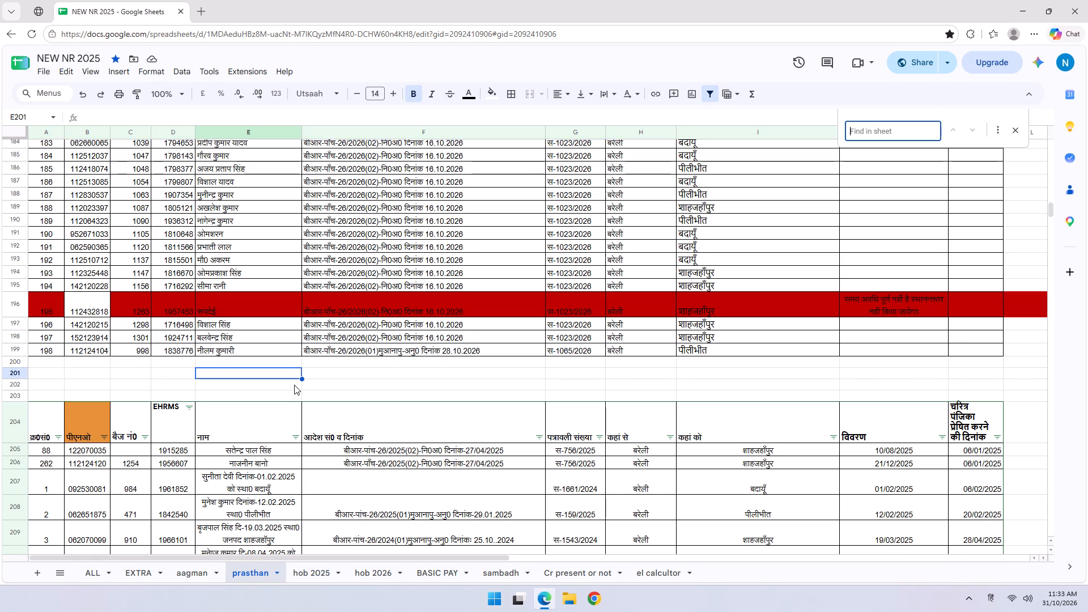
{"action": "key", "text": "BackSpace"}
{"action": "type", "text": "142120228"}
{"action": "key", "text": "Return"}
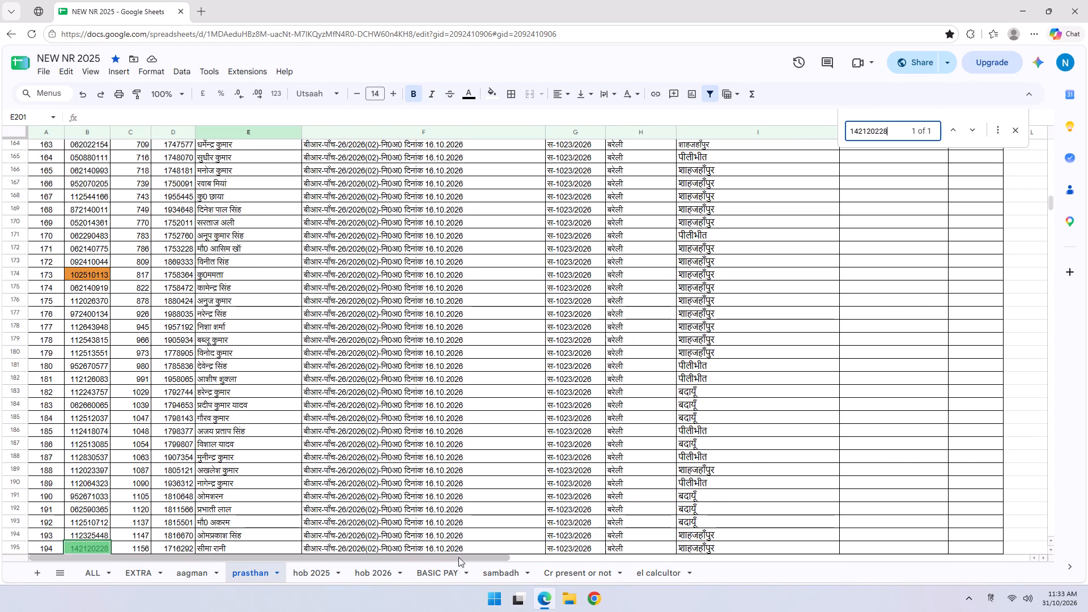
{"action": "double_click", "coordinate": [488, 545]}
{"action": "left_click", "coordinate": [491, 546]}
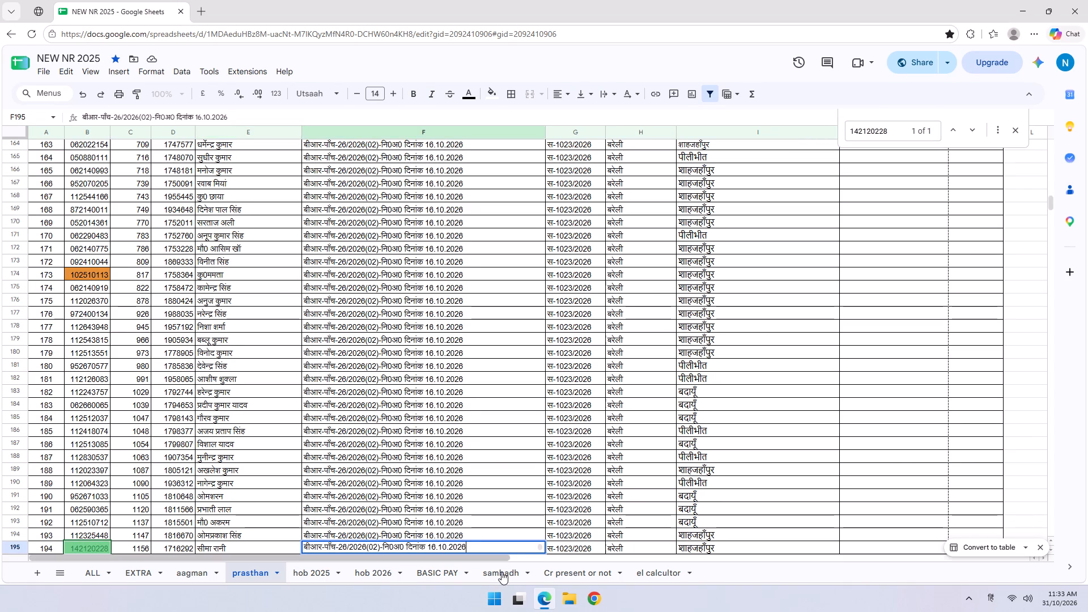
{"action": "key", "text": "alt+Return"}
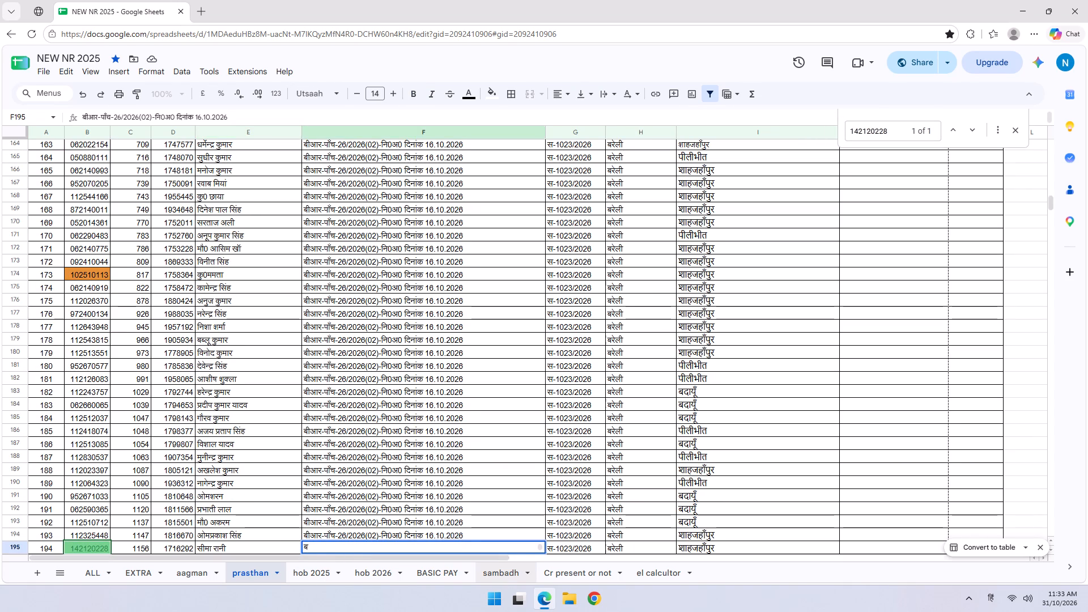
{"action": "key", "text": "Escape"}
{"action": "key", "text": "F2"}
{"action": "key", "text": "alt+Return"}
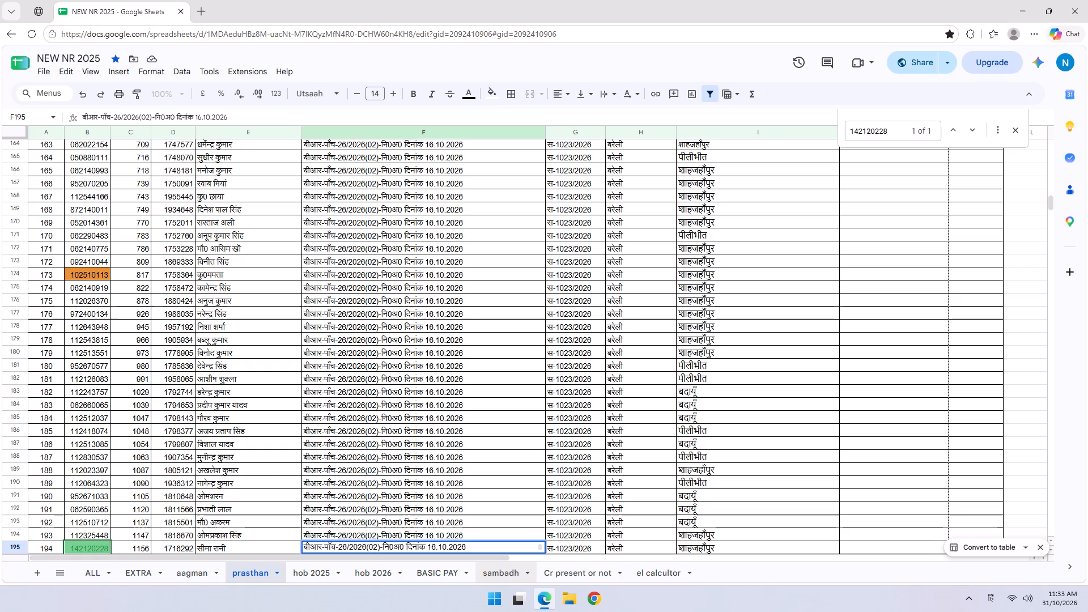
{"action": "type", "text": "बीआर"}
{"action": "scroll", "coordinate": [411, 362], "scroll_direction": "down", "scroll_amount": 1}
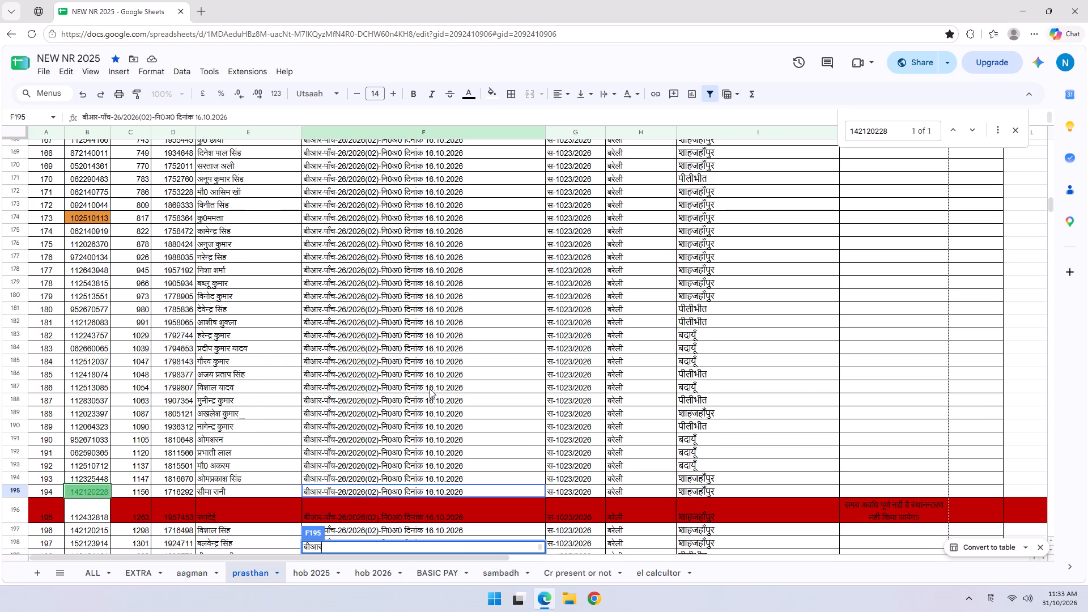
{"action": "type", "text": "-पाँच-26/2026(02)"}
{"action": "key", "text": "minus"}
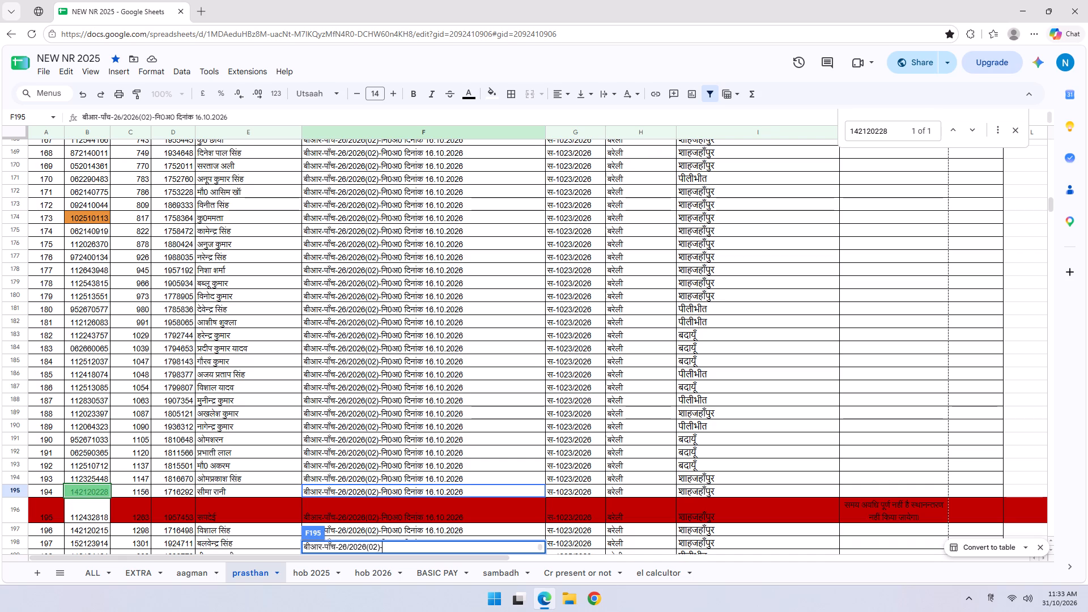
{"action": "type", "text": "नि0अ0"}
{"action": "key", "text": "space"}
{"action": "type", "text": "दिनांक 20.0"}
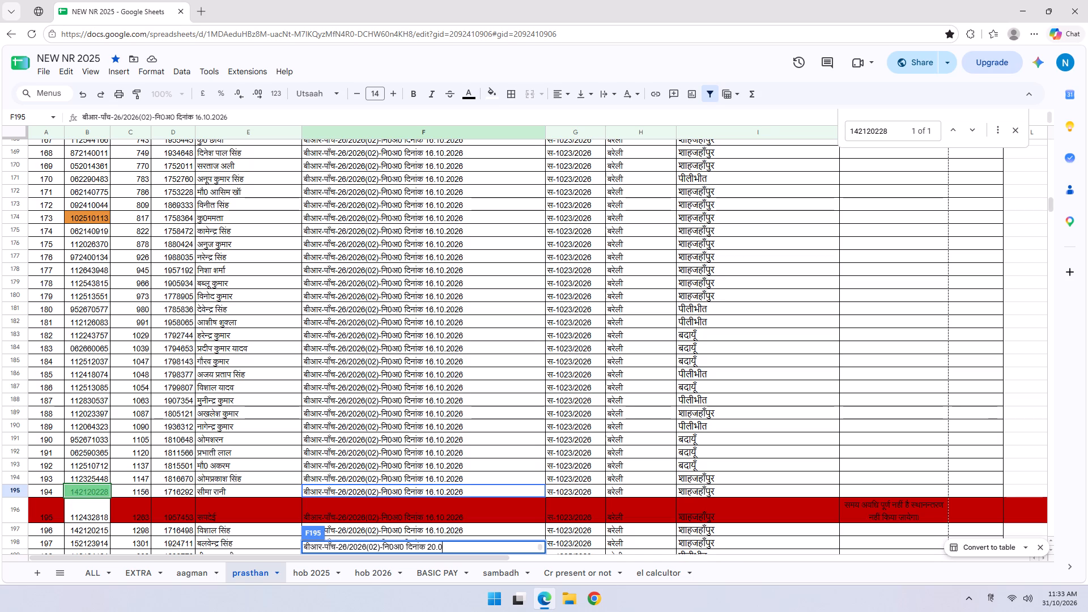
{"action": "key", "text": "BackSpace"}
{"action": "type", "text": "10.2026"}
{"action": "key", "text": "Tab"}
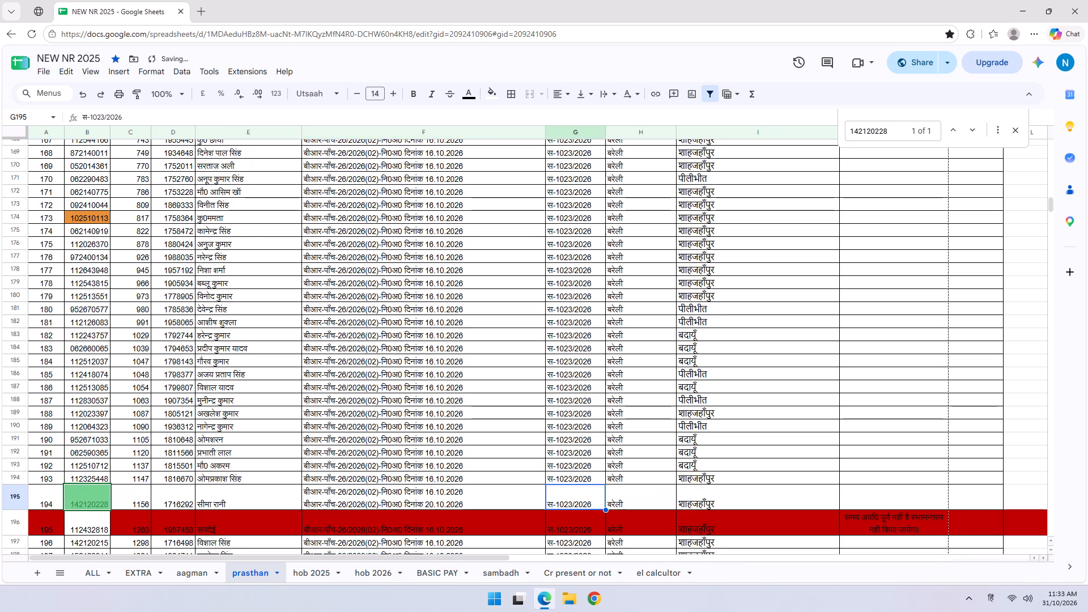
Change the date in the second order line of serial 194 to 28.10.2026.
{"action": "scroll", "coordinate": [430, 389], "scroll_direction": "up", "scroll_amount": 1}
{"action": "scroll", "coordinate": [435, 373], "scroll_direction": "down", "scroll_amount": 3}
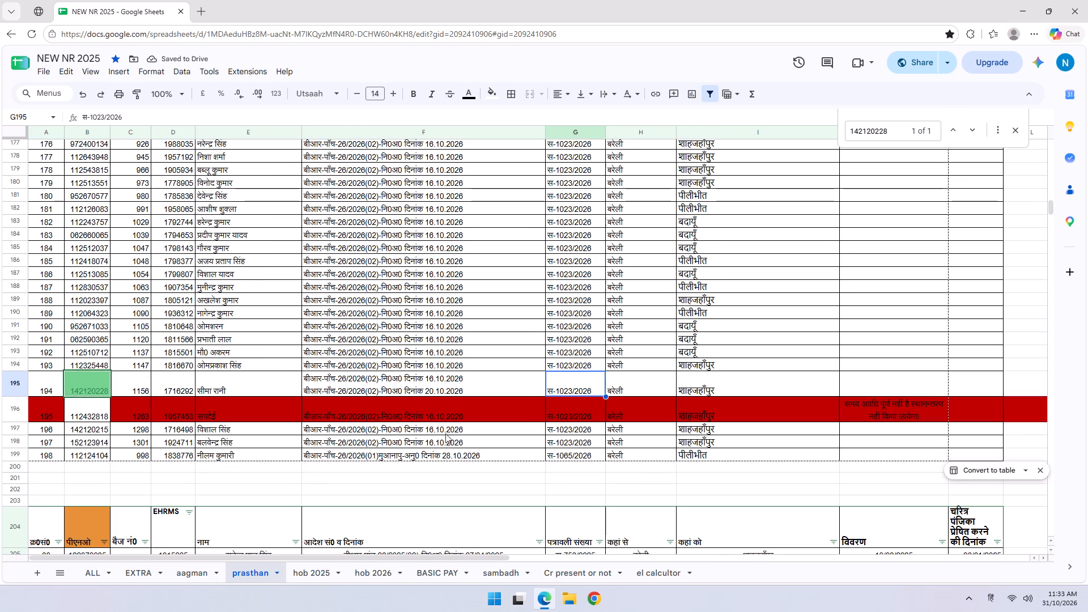
{"action": "double_click", "coordinate": [472, 386]}
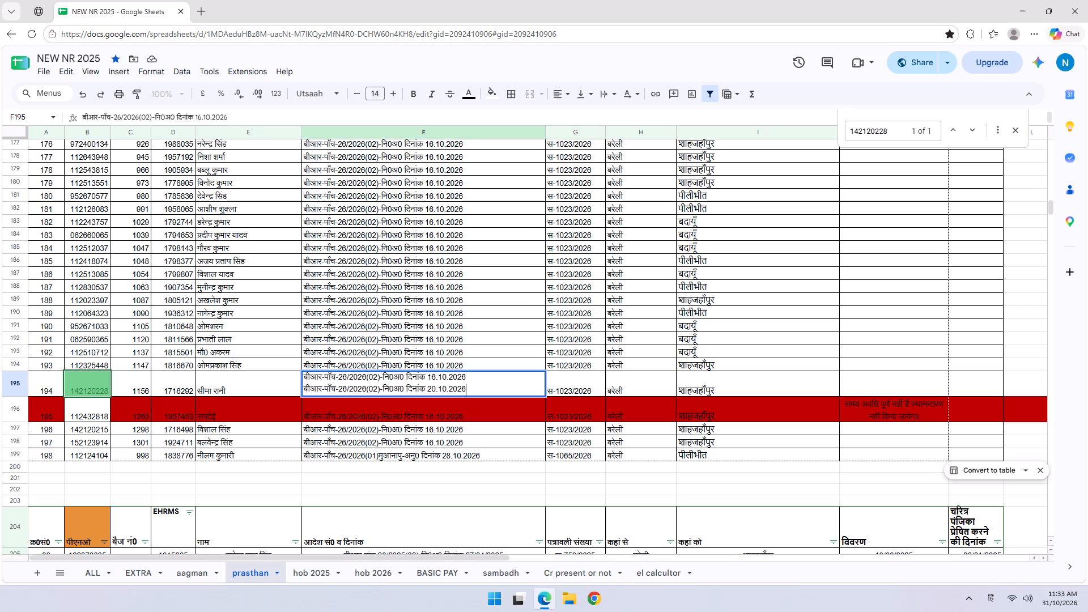
{"action": "left_click", "coordinate": [432, 386]}
{"action": "key", "text": "BackSpace"}
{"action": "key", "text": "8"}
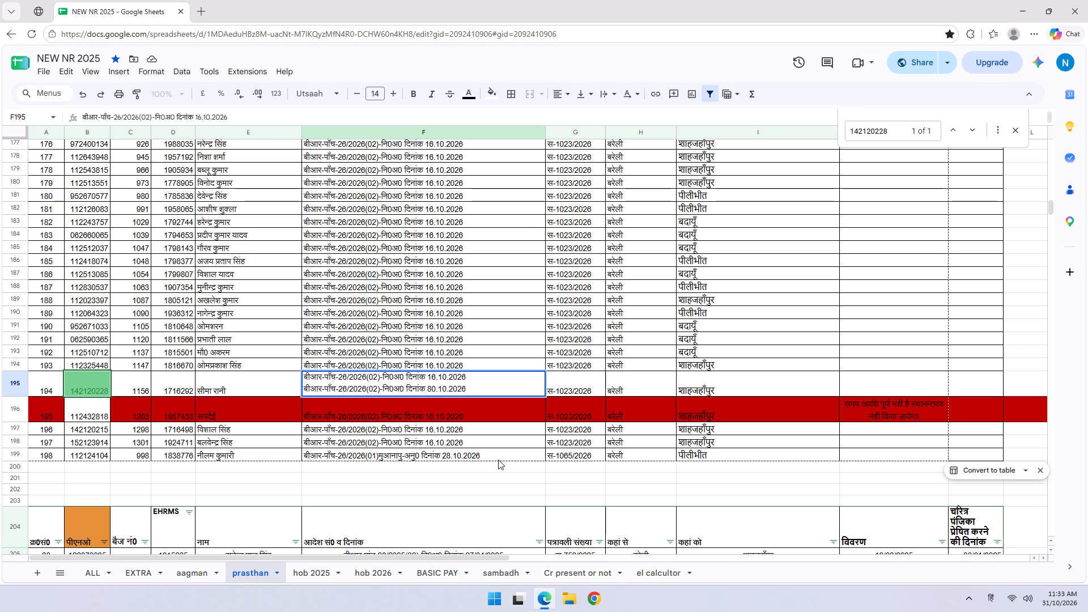
{"action": "key", "text": "Right"}
{"action": "key", "text": "BackSpace"}
{"action": "key", "text": "BackSpace"}
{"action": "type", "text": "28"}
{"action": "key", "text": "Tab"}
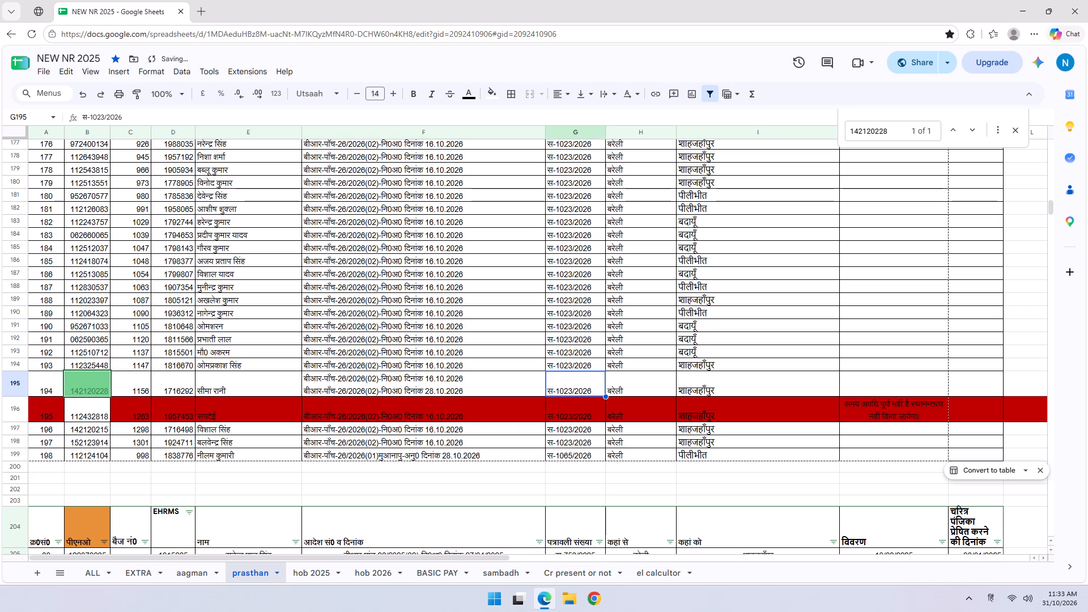
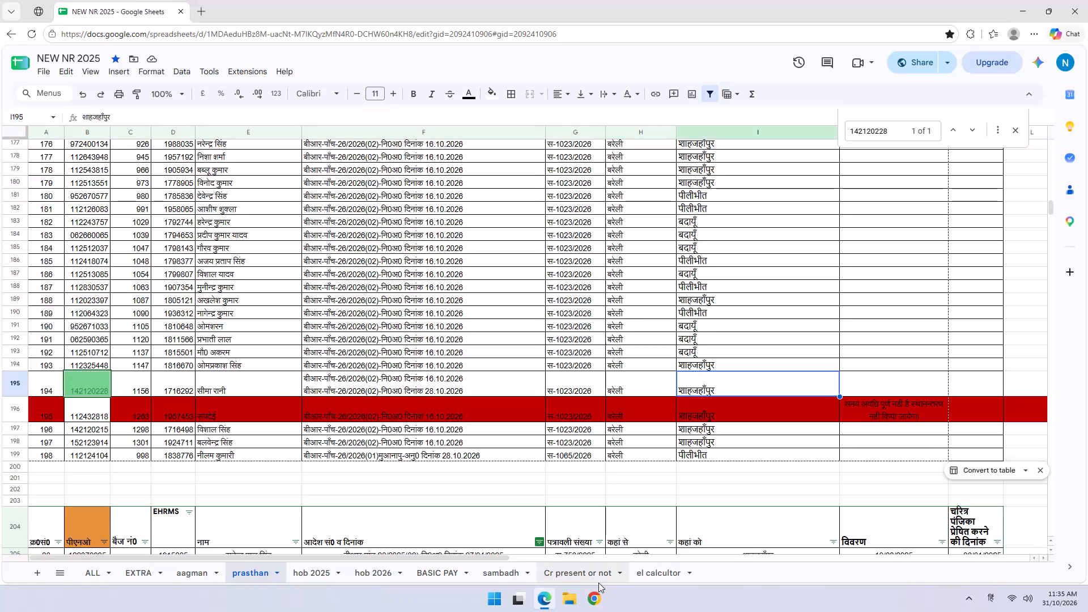
Add पीलीभीत as a second line in serial 194's destination cell, below शाहजहाँपुर.
{"action": "key", "text": "F2"}
{"action": "key", "text": "alt+Return"}
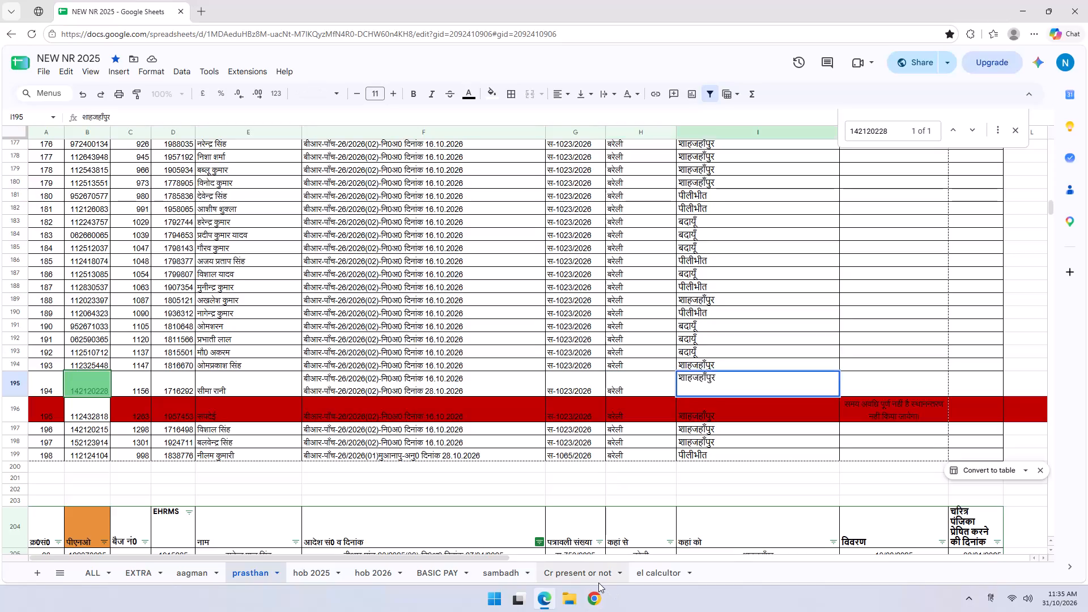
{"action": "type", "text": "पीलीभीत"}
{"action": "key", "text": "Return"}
{"action": "scroll", "coordinate": [598, 583], "scroll_direction": "up", "scroll_amount": 1}
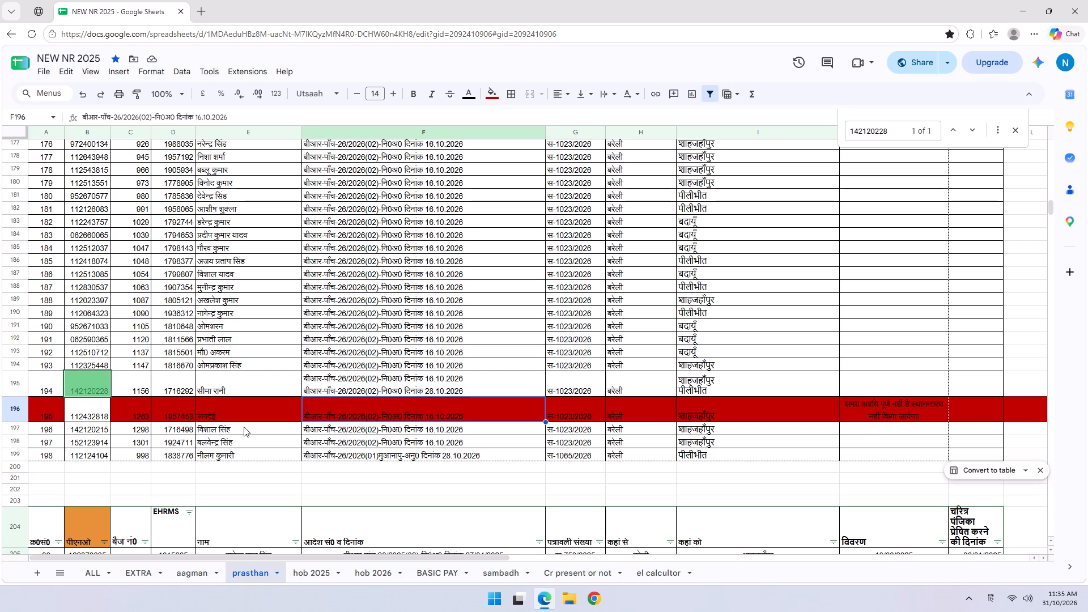
Delete the शाहजहाँपुर text from serial 194's destination cell, keeping पीलीभीत.
{"action": "double_click", "coordinate": [737, 382]}
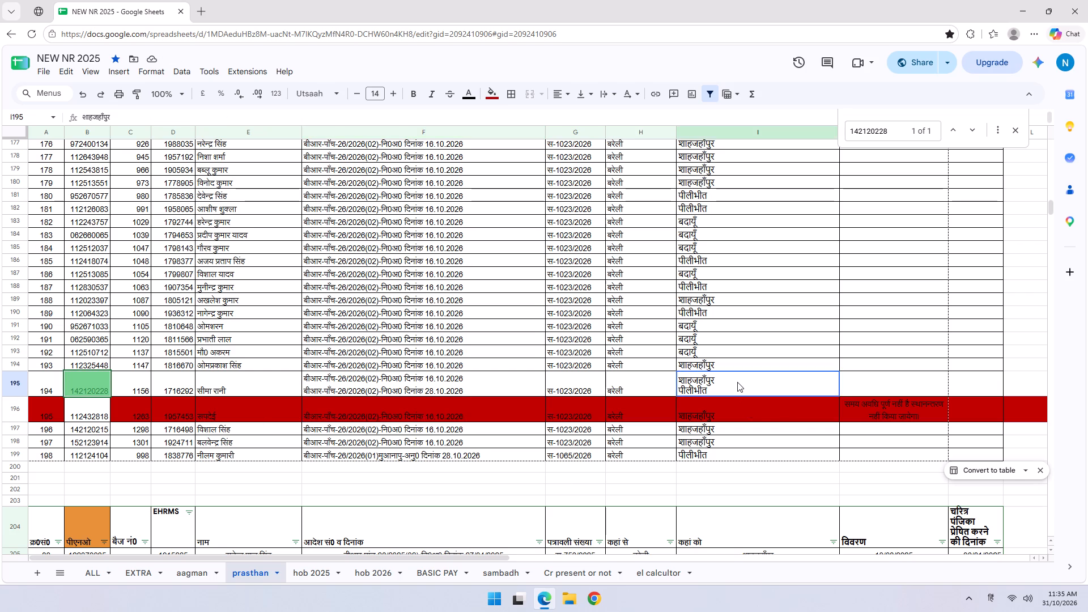
{"action": "left_click_drag", "start_coordinate": [737, 381], "coordinate": [643, 377]}
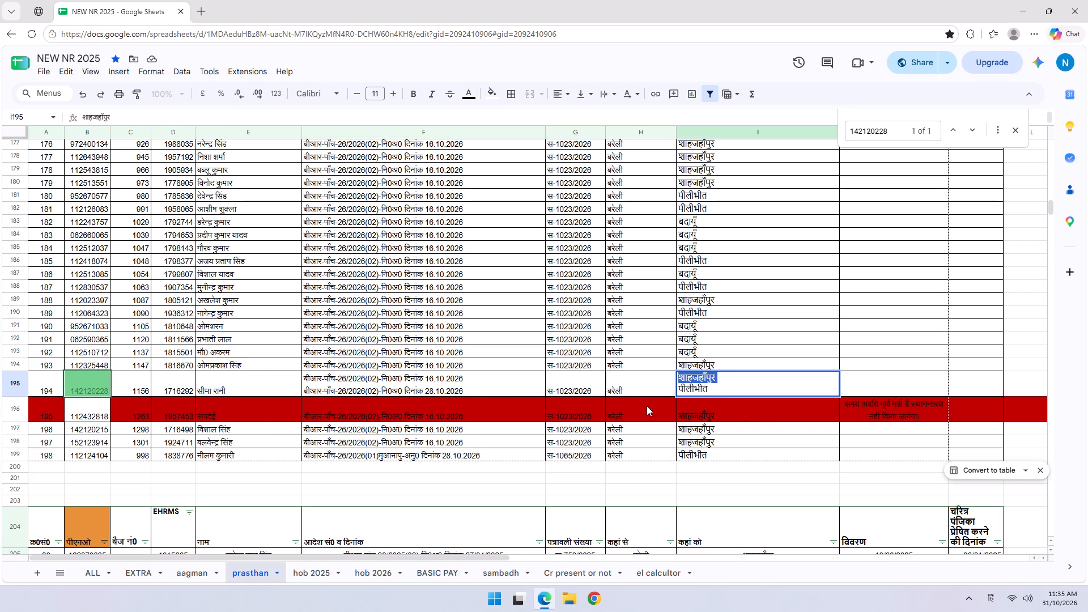
{"action": "key", "text": "BackSpace"}
Append "(संशोधित)" after the date 16.10.2026 in the first order line of serial 194.
{"action": "double_click", "coordinate": [467, 380]}
{"action": "left_click_drag", "start_coordinate": [491, 377], "coordinate": [370, 371]}
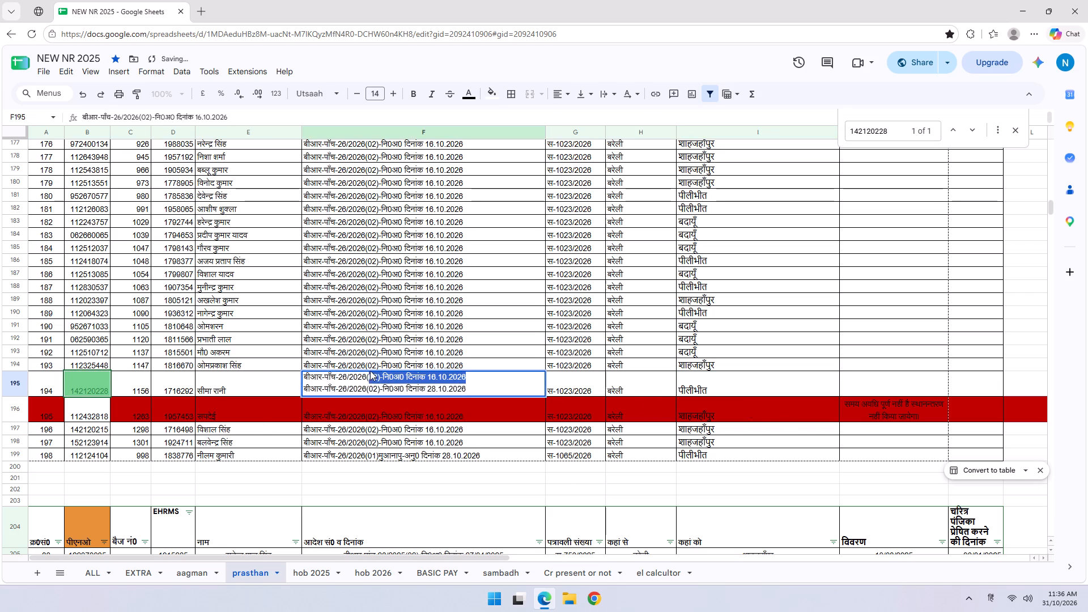
{"action": "left_click_drag", "start_coordinate": [370, 371], "coordinate": [298, 370]}
{"action": "left_click", "coordinate": [495, 379]}
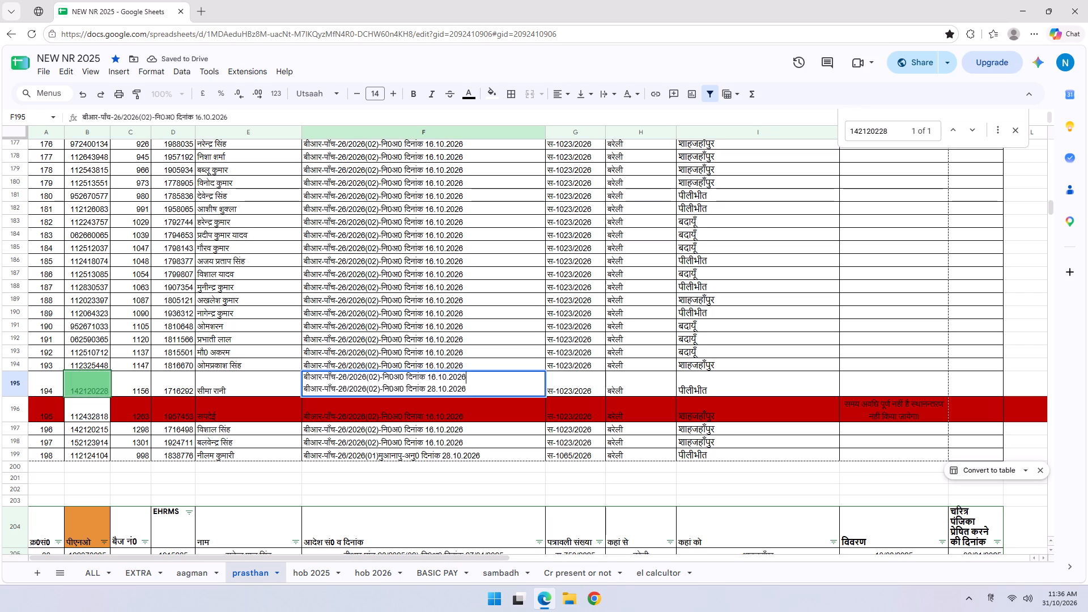
{"action": "key", "text": "shift+parenleft"}
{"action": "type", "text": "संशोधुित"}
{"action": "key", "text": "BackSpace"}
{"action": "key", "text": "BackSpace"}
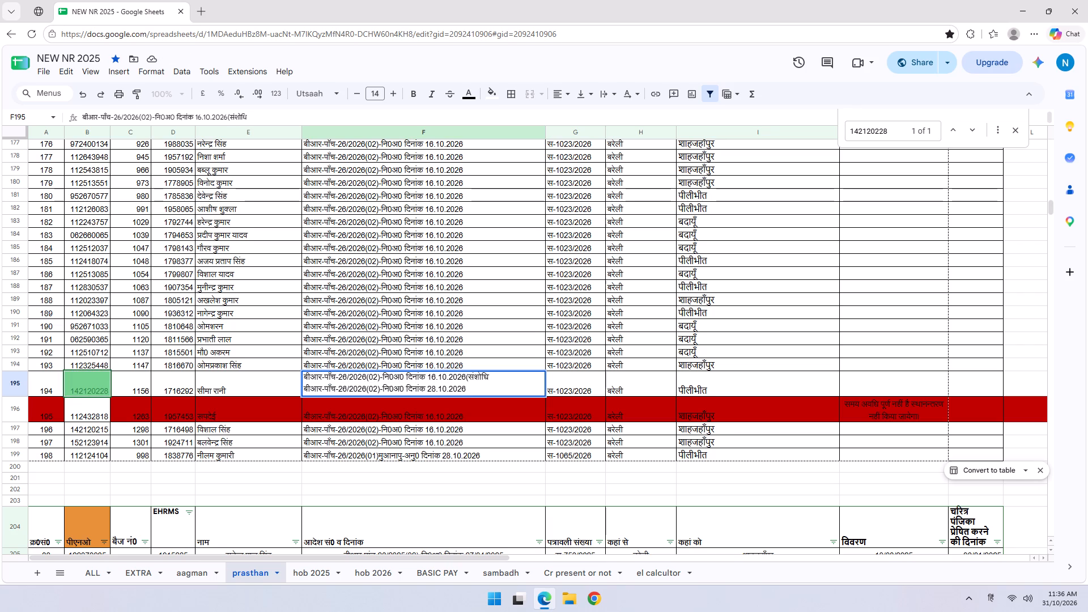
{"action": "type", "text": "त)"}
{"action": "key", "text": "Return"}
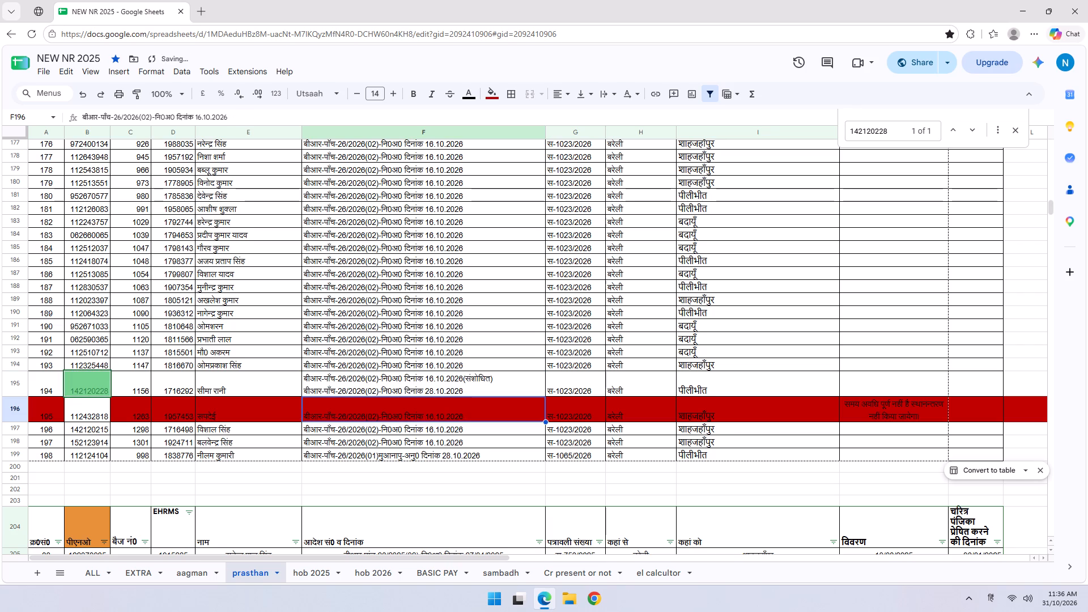
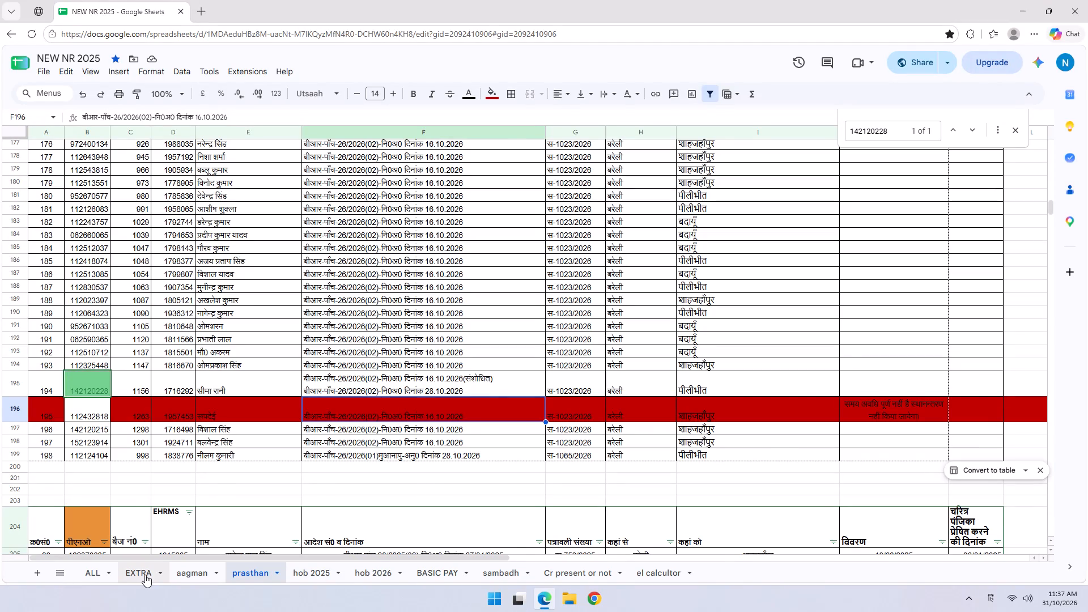
In the aagman sheet, start a new entry directly below serial 430 with the employee's PNO and name.
{"action": "left_click", "coordinate": [145, 575]}
{"action": "left_click", "coordinate": [265, 579]}
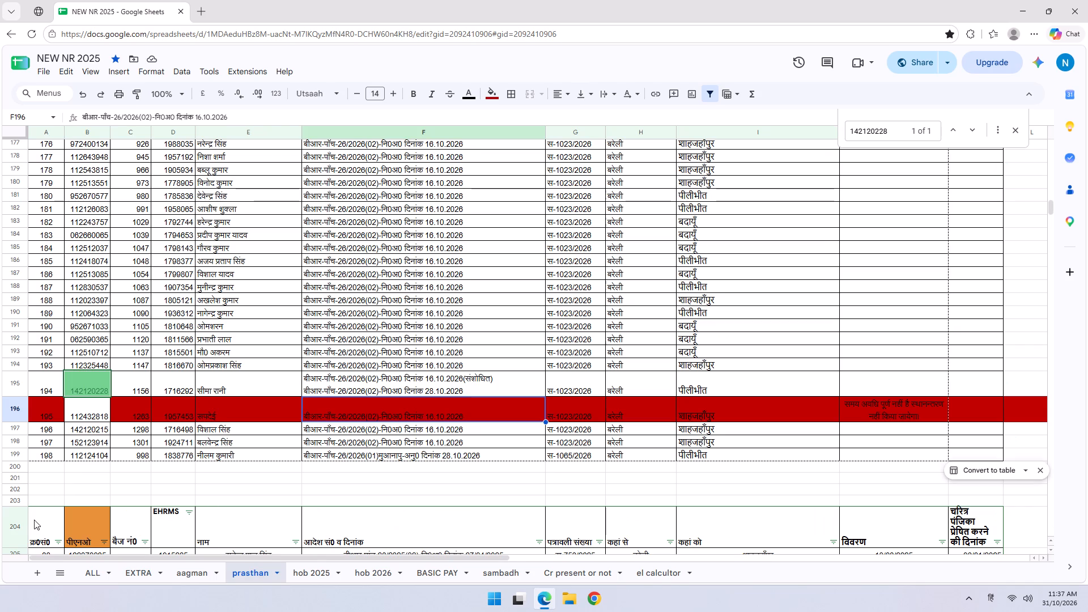
{"action": "left_click", "coordinate": [196, 568]}
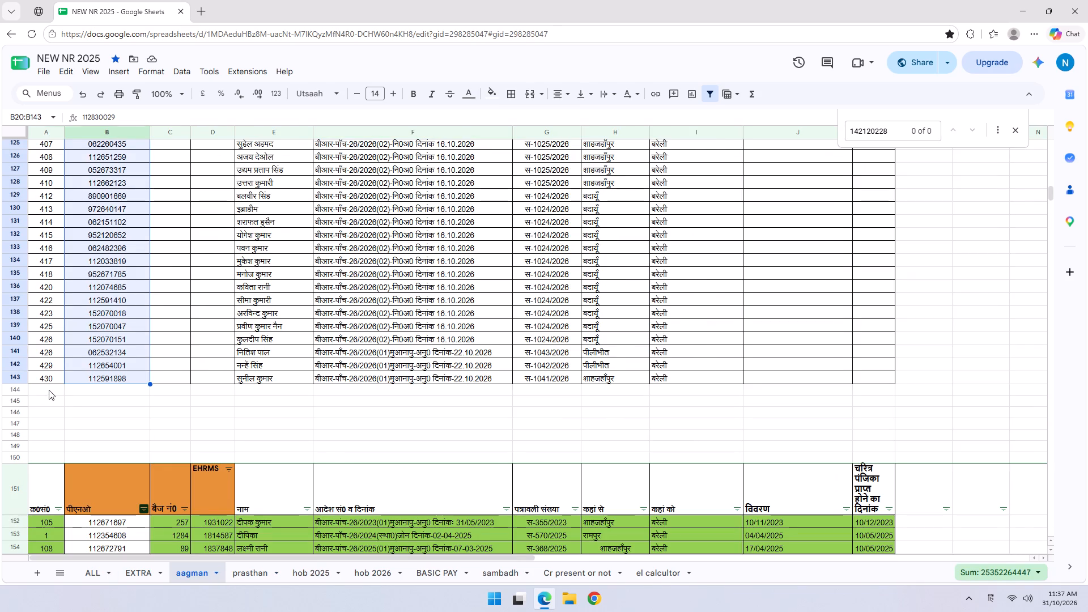
{"action": "left_click", "coordinate": [49, 390]}
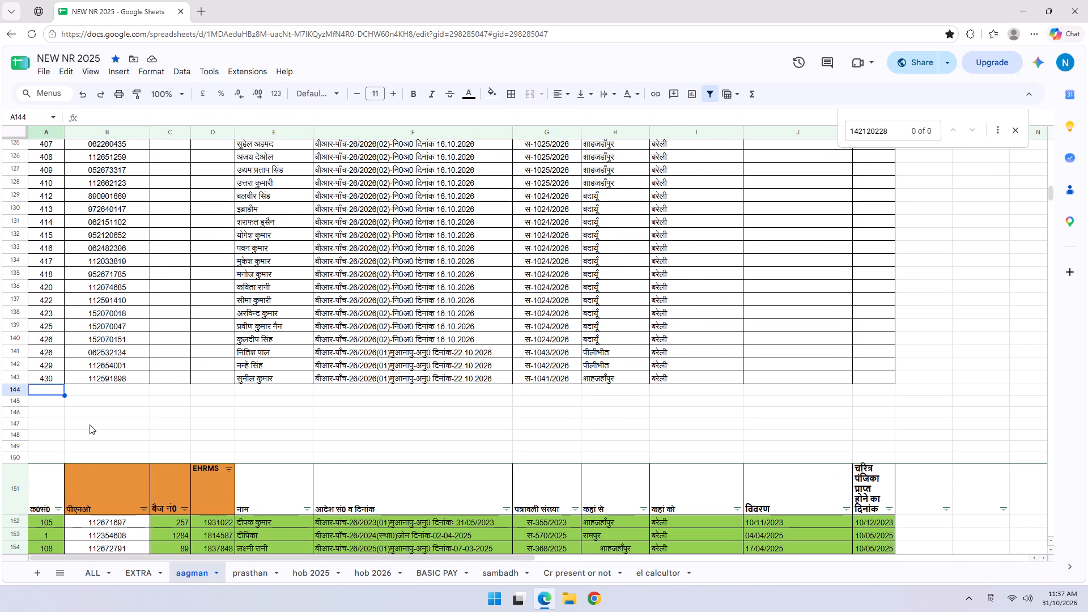
{"action": "key", "text": "Tab"}
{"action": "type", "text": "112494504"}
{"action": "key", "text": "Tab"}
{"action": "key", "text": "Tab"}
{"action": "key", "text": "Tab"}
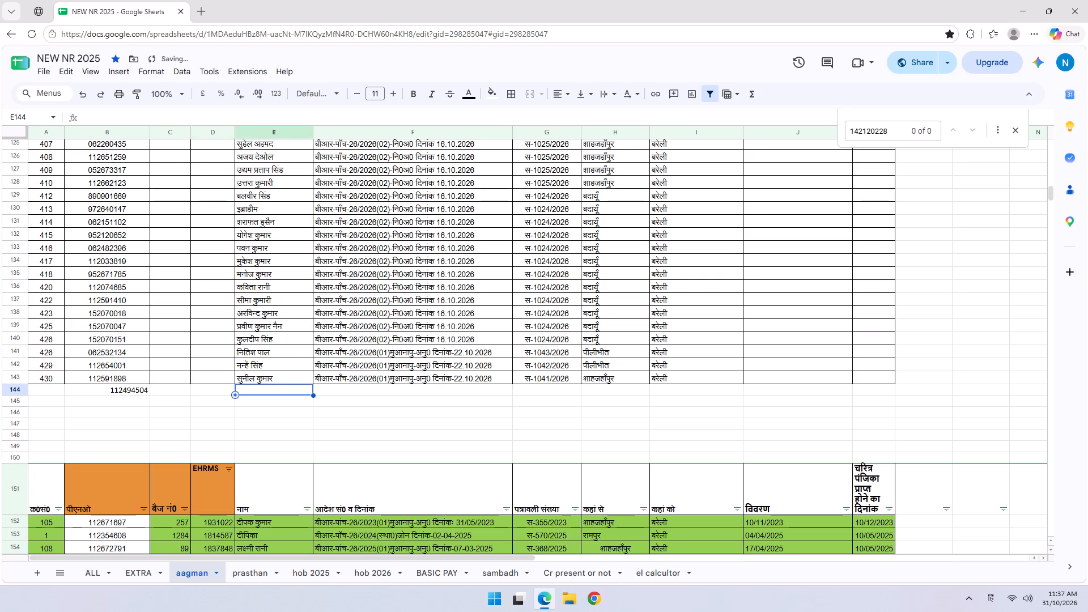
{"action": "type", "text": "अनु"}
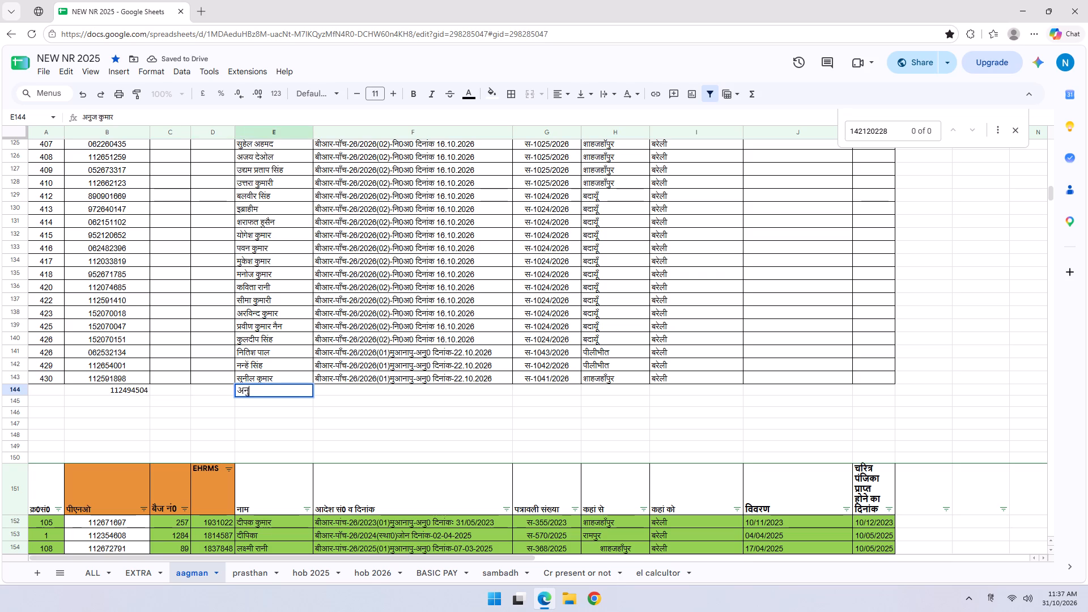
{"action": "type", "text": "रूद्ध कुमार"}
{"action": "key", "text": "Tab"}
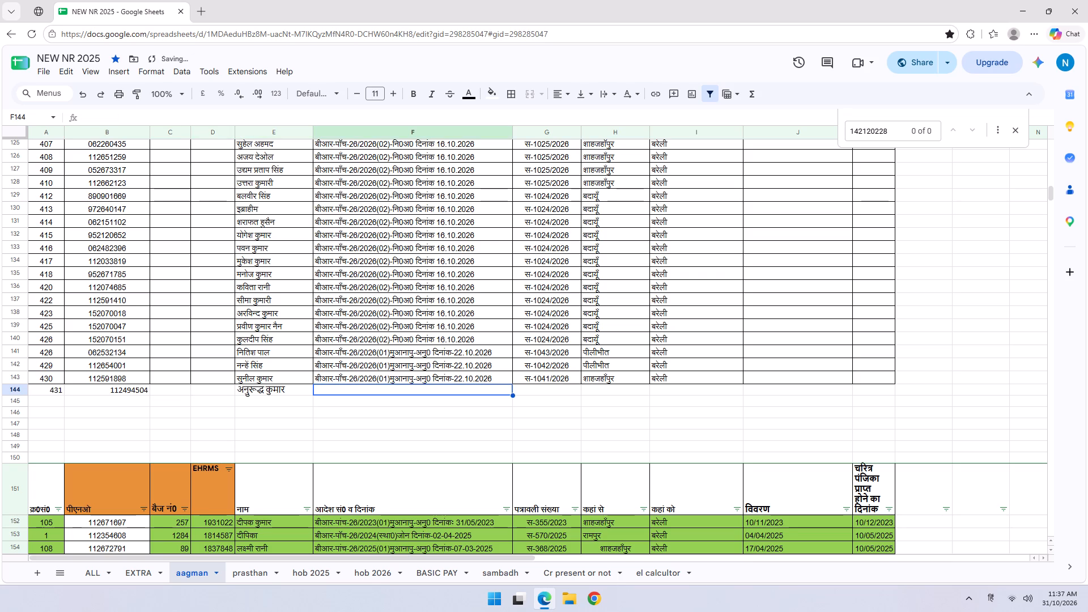
Enter the order reference "बीआर-पाँच-26/2026(01)मुआनापु-अनु0 दिनांक 28.10.2026" for the new entry in row 144.
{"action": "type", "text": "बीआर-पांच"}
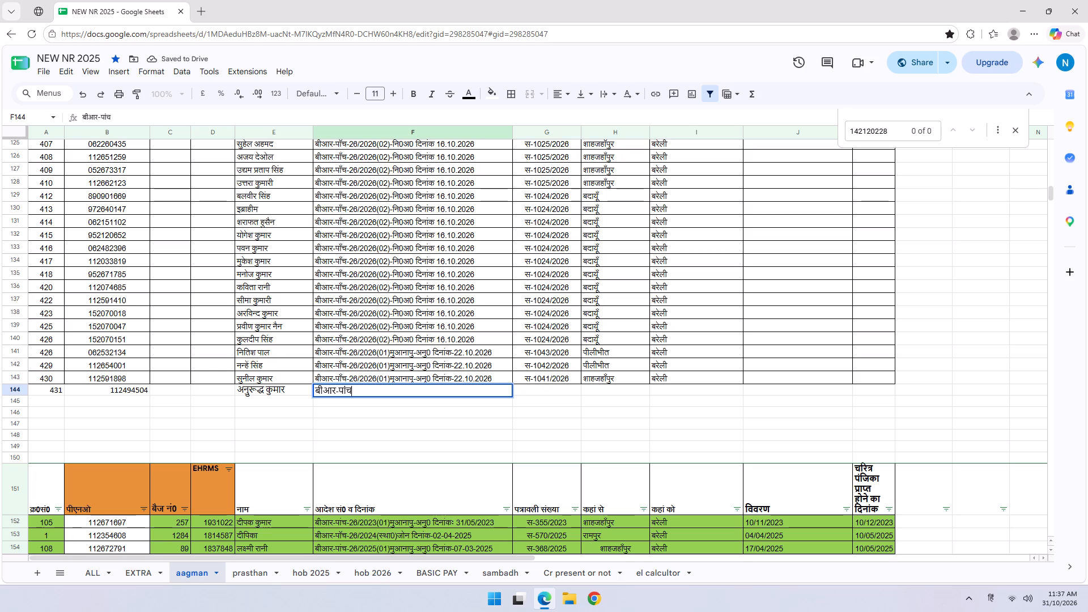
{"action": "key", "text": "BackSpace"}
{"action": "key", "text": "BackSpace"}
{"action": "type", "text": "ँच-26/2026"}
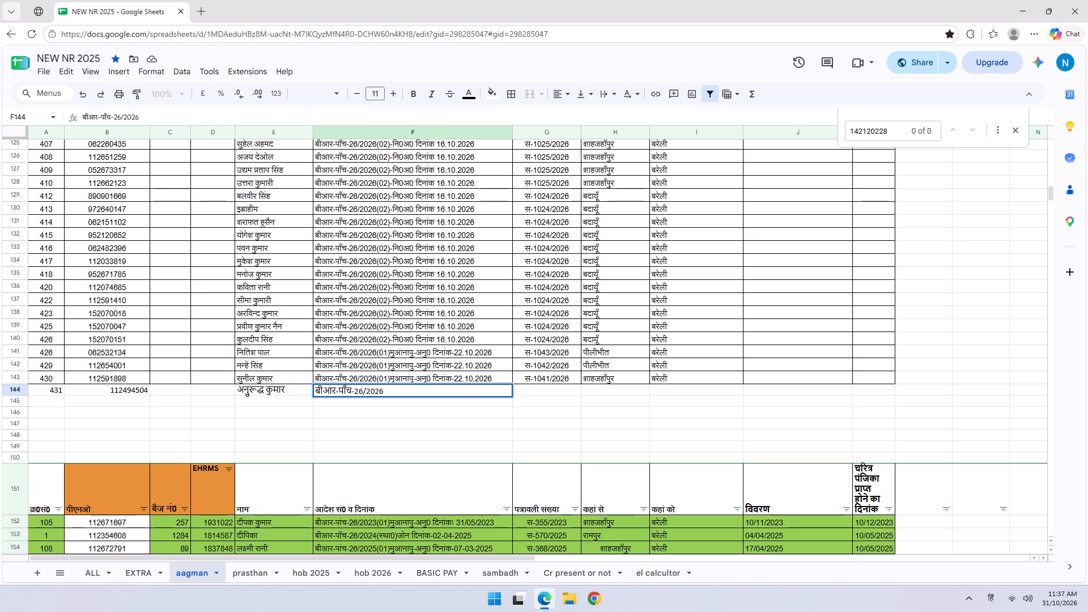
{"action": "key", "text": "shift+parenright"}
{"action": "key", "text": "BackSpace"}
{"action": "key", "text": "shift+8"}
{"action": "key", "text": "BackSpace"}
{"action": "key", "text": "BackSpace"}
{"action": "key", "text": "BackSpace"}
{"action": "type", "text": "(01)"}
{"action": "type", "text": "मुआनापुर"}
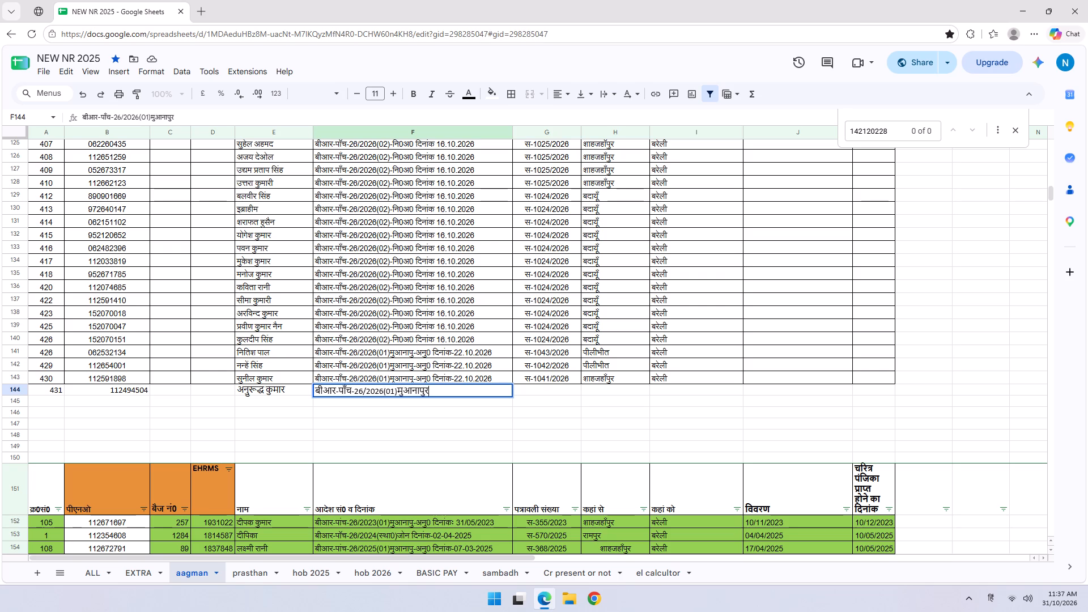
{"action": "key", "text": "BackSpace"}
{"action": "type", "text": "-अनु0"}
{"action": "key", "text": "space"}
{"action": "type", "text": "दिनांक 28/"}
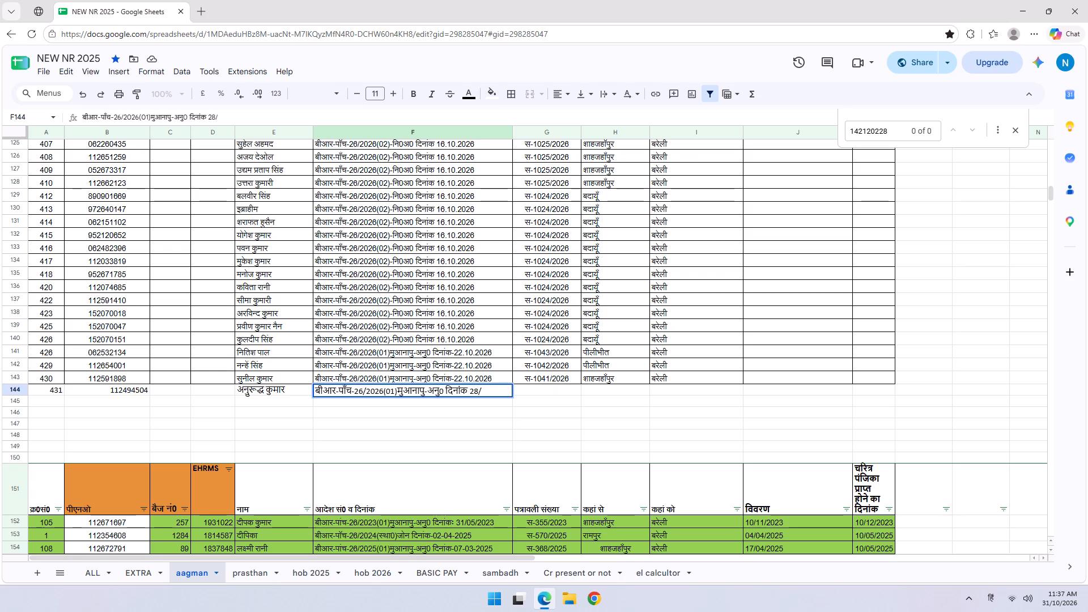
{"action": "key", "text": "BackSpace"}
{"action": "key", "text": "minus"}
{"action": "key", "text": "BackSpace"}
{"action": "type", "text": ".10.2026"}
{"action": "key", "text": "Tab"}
Complete row 144 with file number स-1062/2026 and the transfer from पीलीभीत to बरेली.
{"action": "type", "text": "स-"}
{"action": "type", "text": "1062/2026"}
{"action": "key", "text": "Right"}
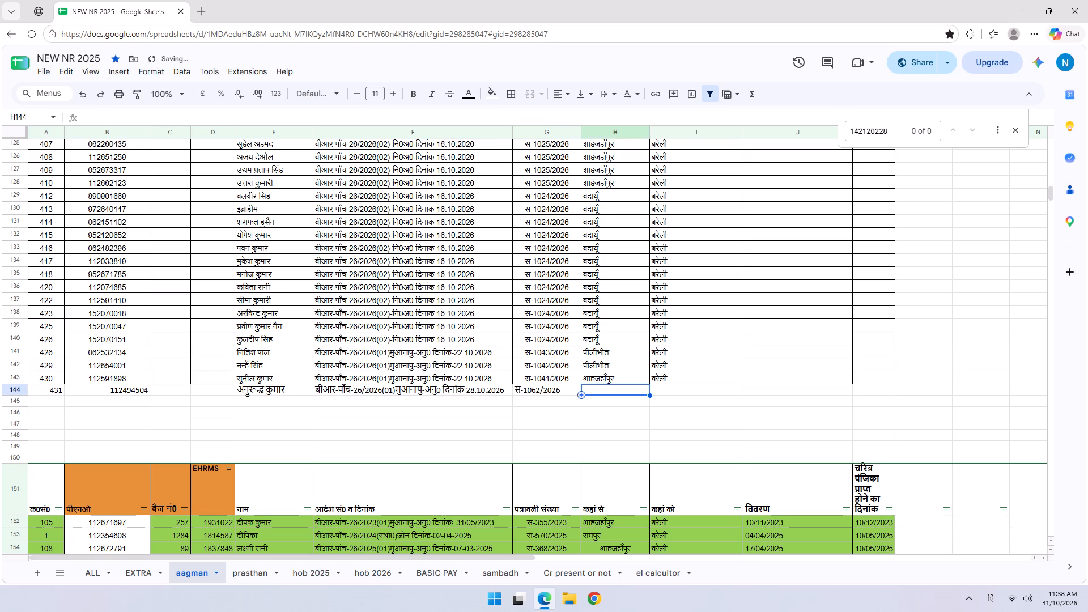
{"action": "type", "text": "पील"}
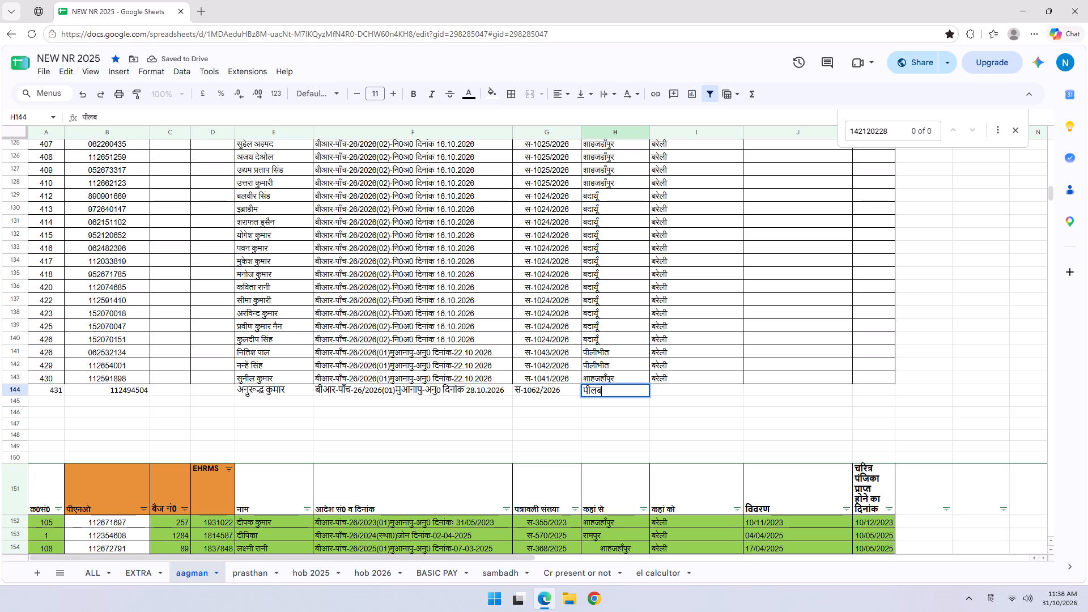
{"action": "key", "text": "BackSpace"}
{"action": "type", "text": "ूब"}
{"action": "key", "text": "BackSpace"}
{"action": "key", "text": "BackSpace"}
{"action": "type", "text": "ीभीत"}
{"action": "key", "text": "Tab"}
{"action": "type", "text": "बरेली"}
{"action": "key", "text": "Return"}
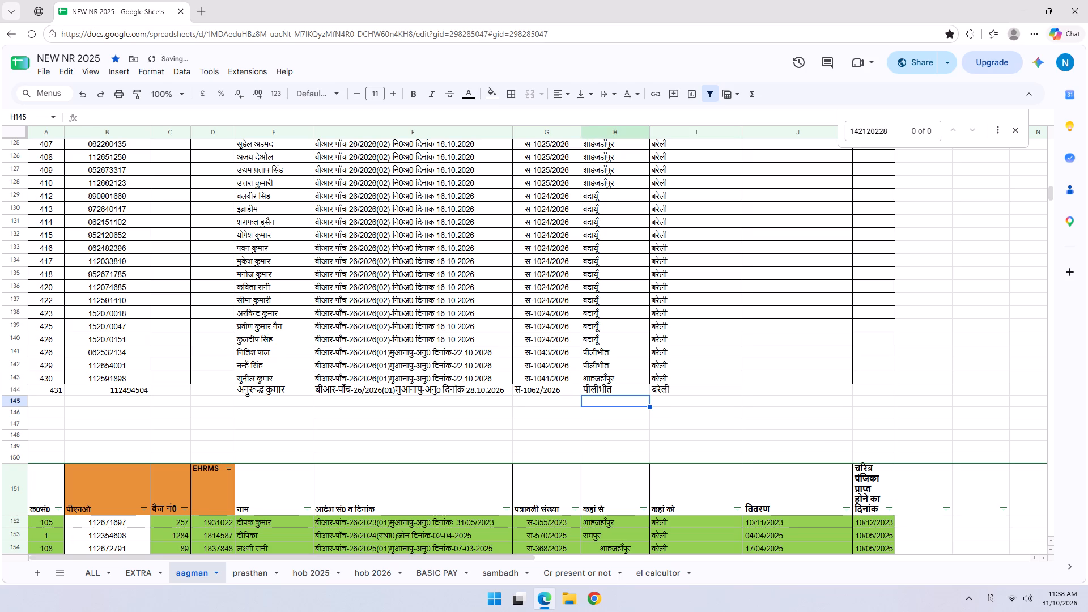
Copy the formatting of serial 430's row onto the new row 144 and save the sheet.
{"action": "left_click", "coordinate": [10, 380]}
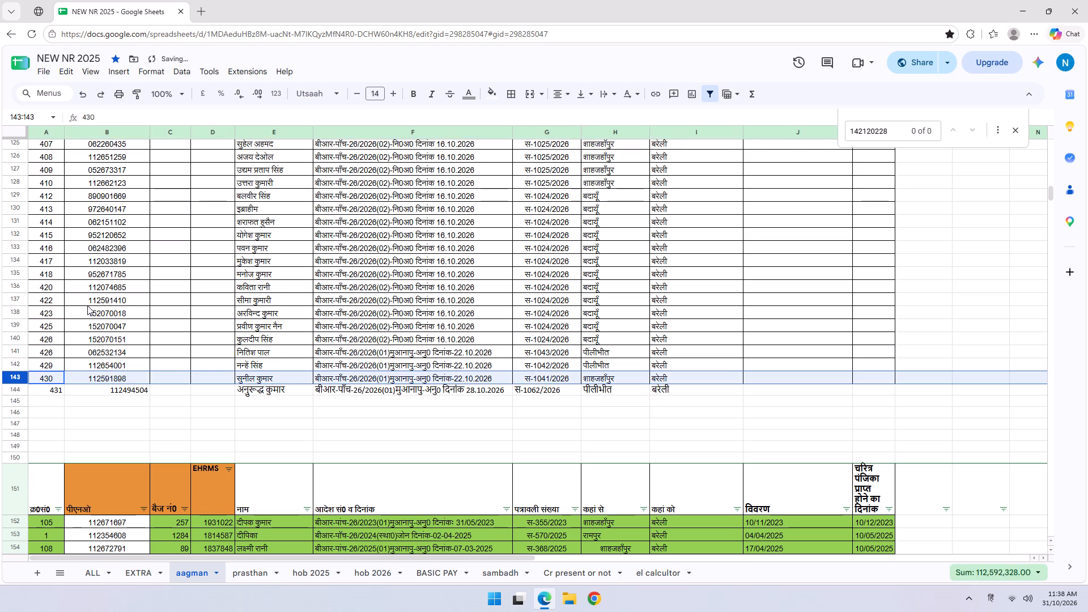
{"action": "left_click", "coordinate": [139, 91]}
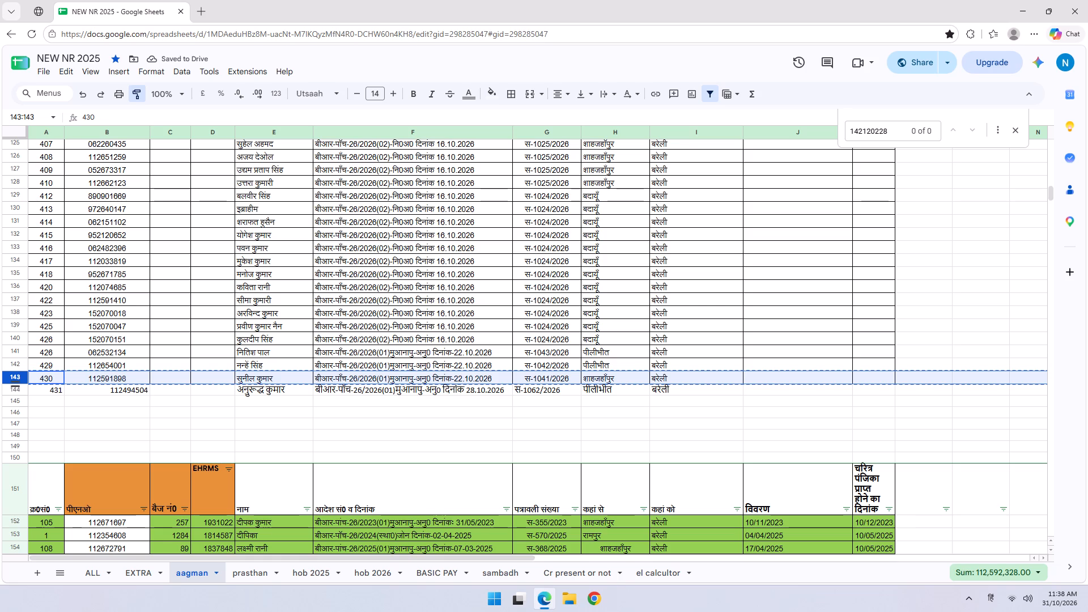
{"action": "left_click", "coordinate": [18, 388]}
{"action": "left_click", "coordinate": [279, 432]}
{"action": "key", "text": "ctrl+s"}
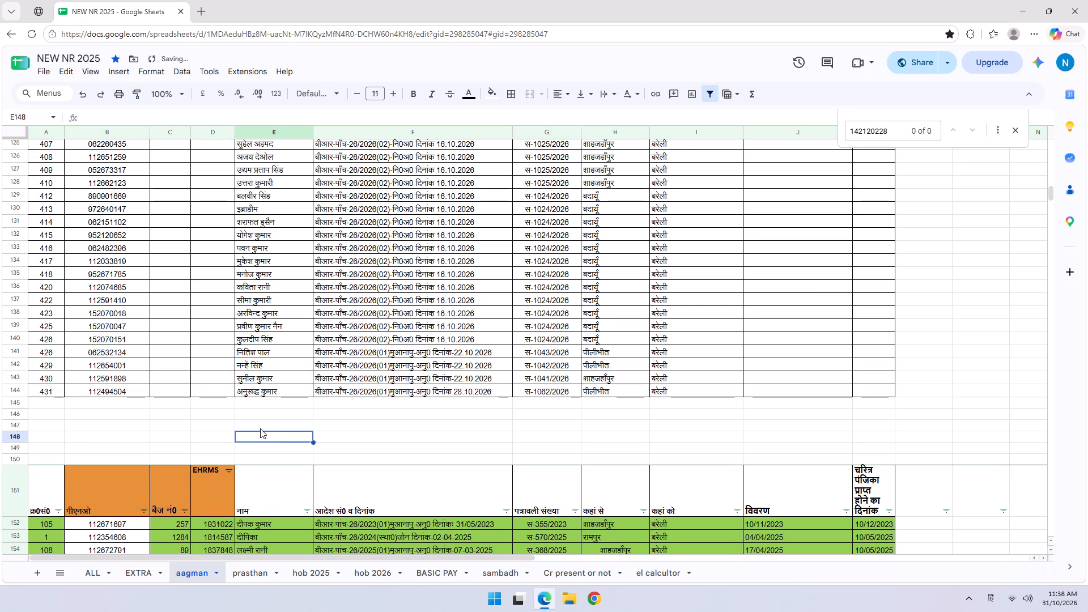
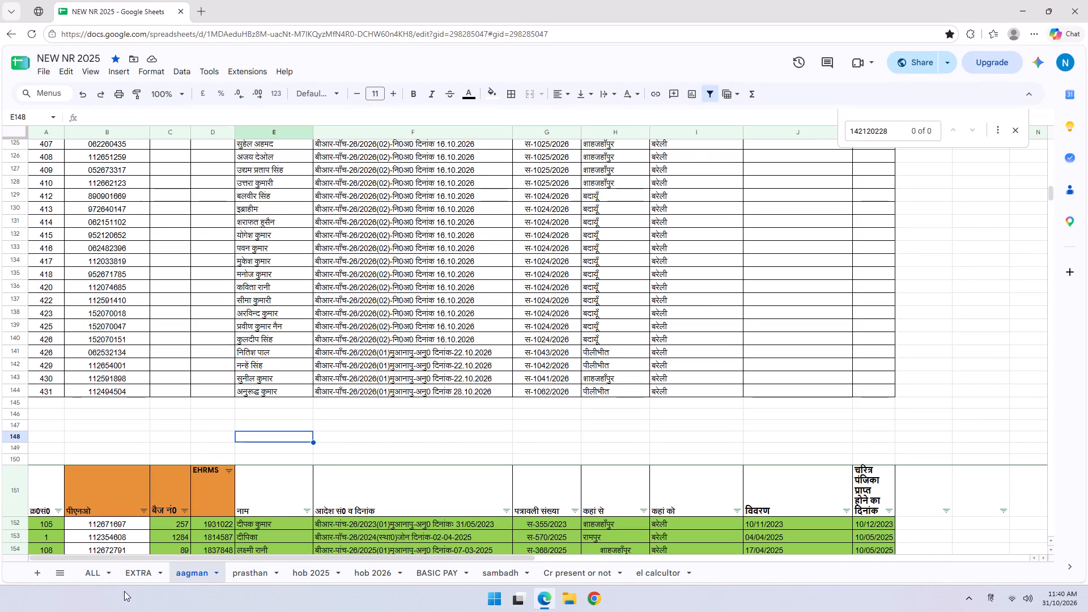
Return to the prasthan sheet to view its transfer entries.
{"action": "left_click", "coordinate": [245, 568]}
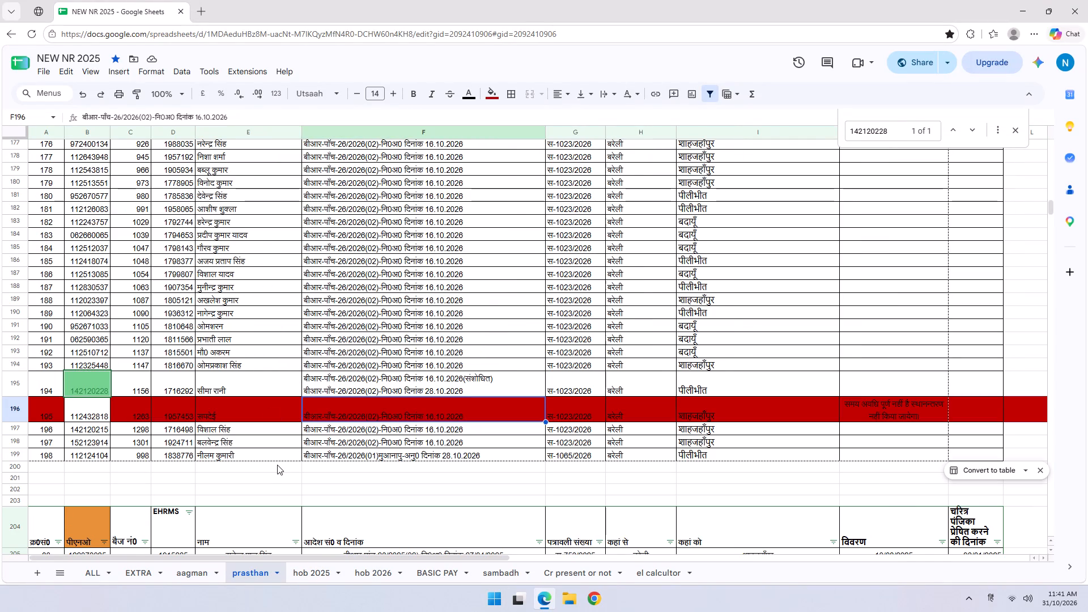
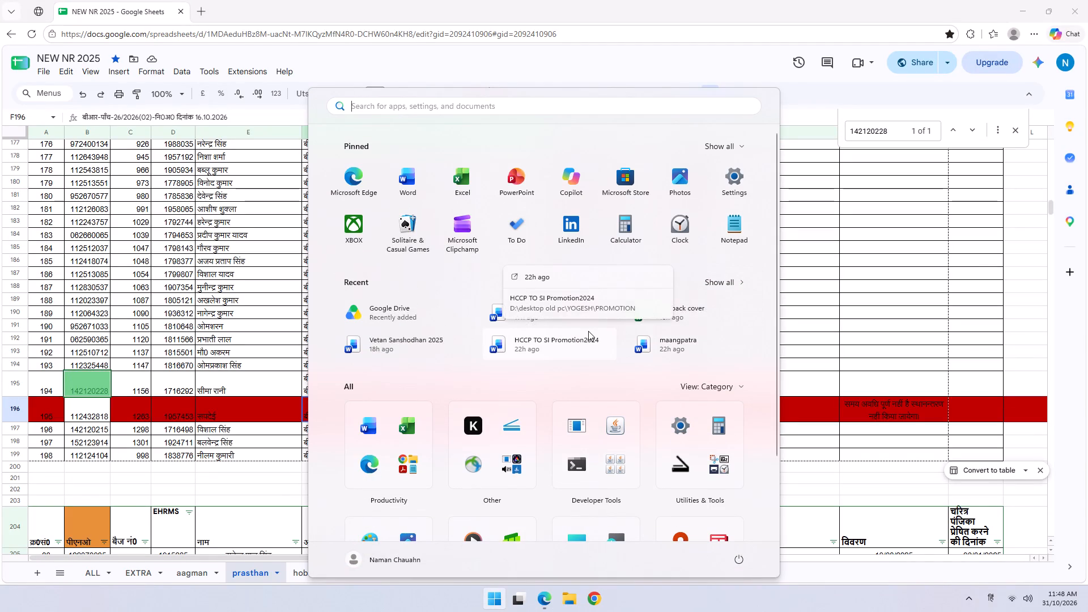
Find the CCL Word document through system search and open it in Word.
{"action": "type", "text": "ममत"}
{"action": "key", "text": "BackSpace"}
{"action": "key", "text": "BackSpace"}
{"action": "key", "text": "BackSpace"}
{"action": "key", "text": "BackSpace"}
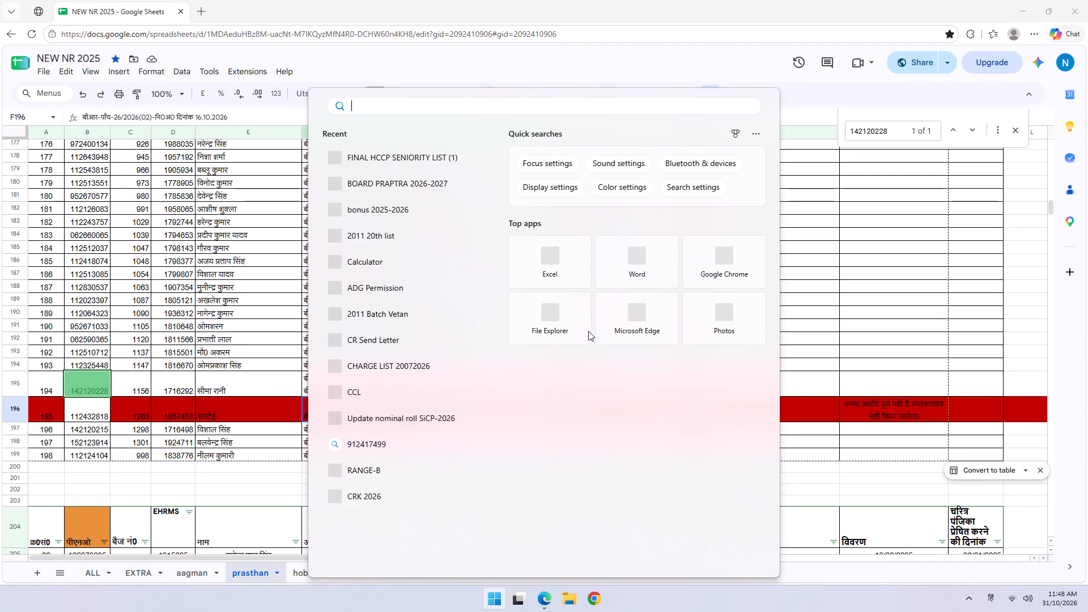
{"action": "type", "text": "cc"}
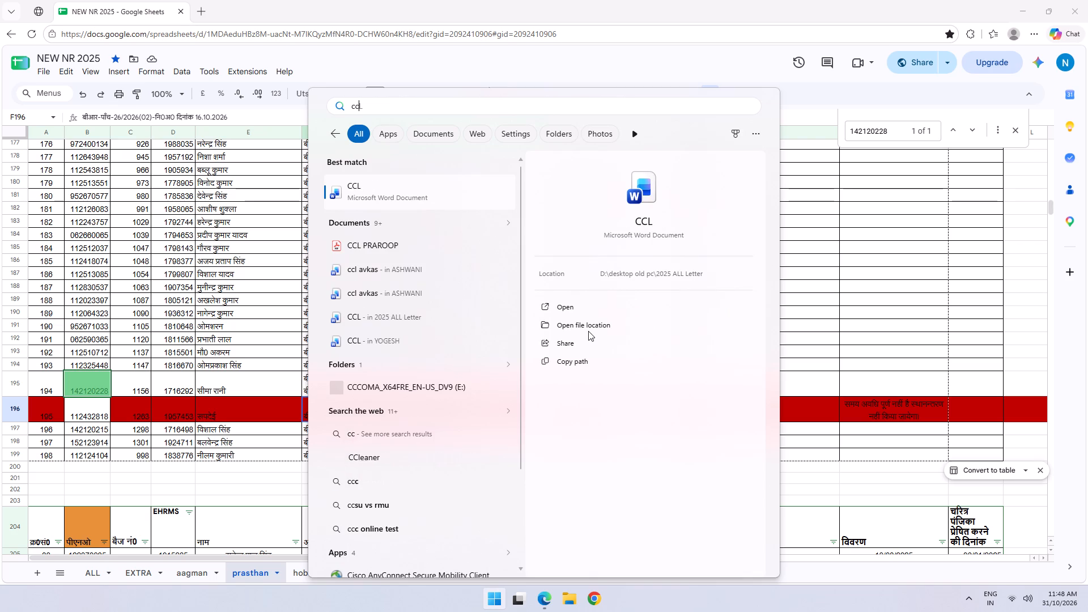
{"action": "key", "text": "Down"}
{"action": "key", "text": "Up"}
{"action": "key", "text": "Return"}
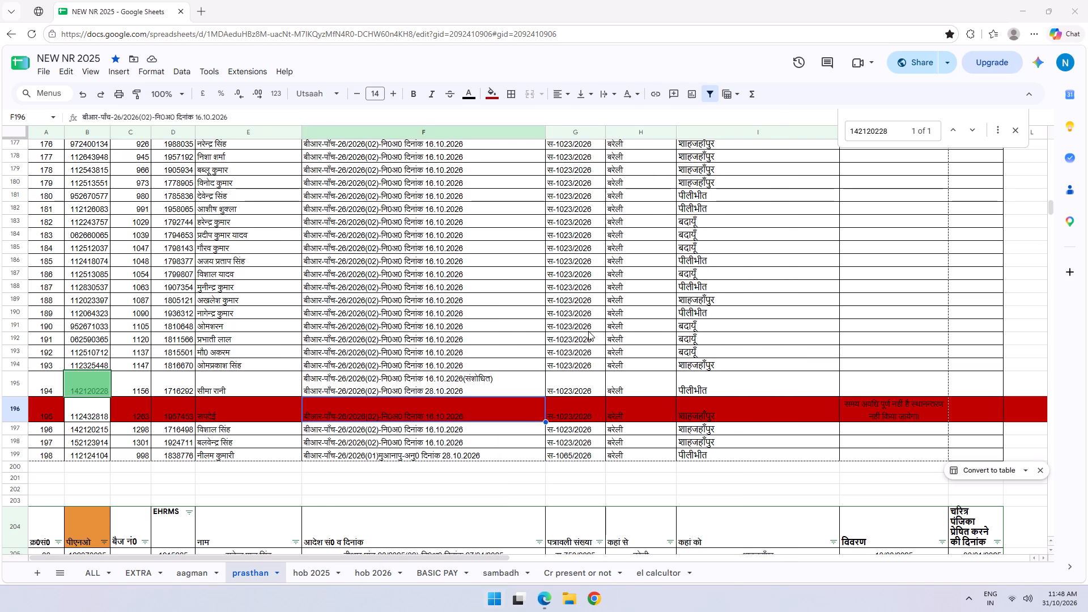
Go to the end of the CCL document and search it for the new applicant's PNO.
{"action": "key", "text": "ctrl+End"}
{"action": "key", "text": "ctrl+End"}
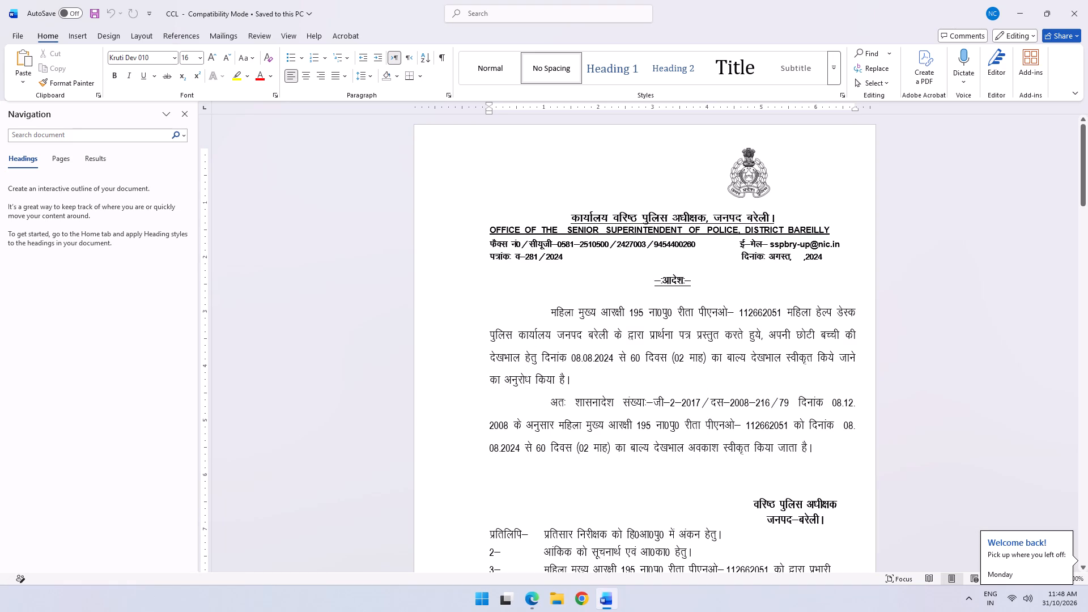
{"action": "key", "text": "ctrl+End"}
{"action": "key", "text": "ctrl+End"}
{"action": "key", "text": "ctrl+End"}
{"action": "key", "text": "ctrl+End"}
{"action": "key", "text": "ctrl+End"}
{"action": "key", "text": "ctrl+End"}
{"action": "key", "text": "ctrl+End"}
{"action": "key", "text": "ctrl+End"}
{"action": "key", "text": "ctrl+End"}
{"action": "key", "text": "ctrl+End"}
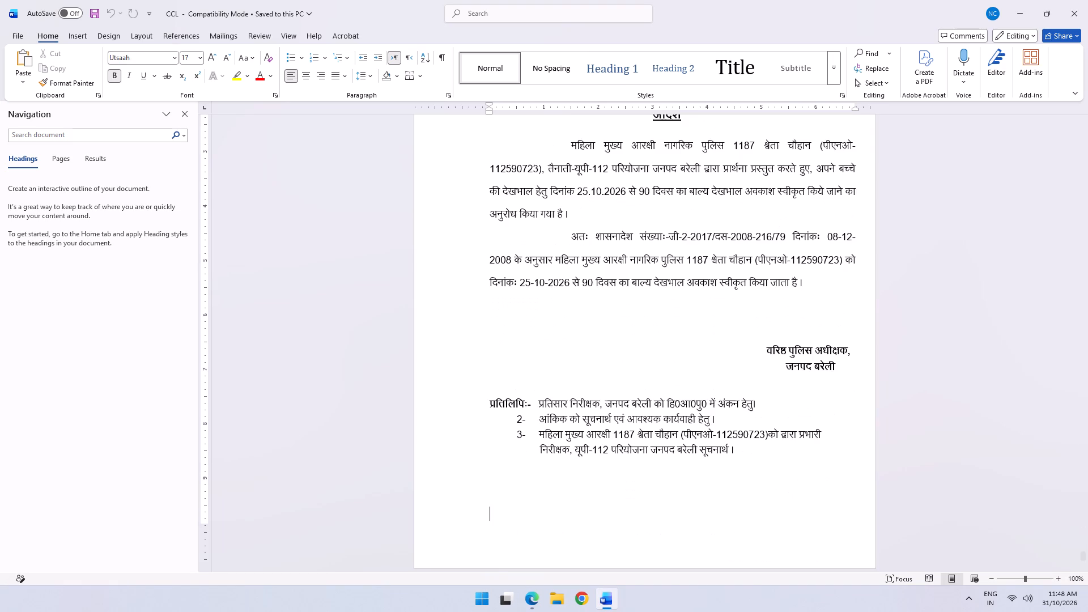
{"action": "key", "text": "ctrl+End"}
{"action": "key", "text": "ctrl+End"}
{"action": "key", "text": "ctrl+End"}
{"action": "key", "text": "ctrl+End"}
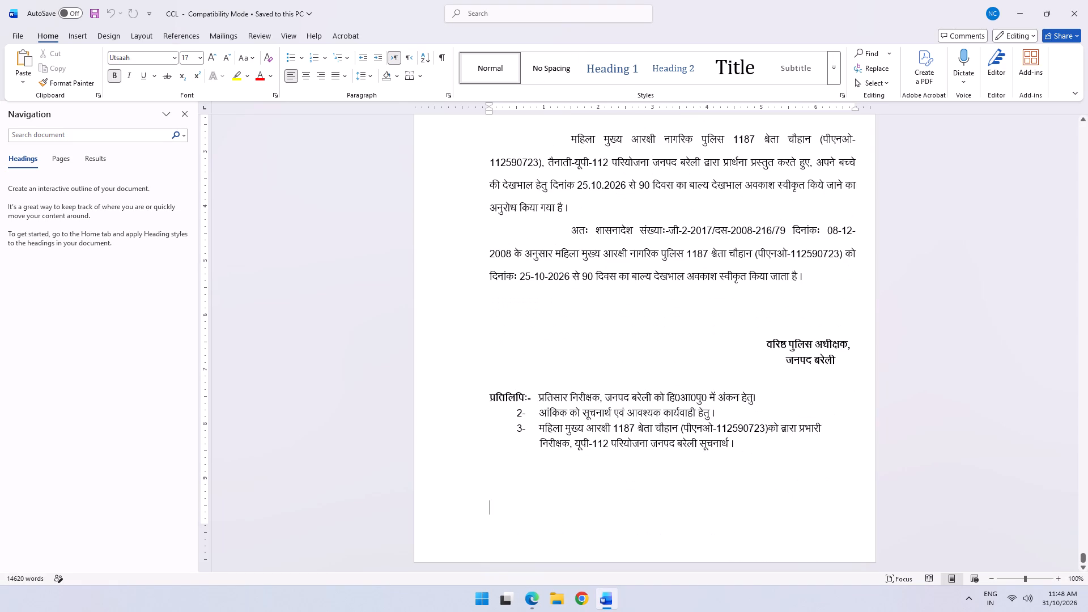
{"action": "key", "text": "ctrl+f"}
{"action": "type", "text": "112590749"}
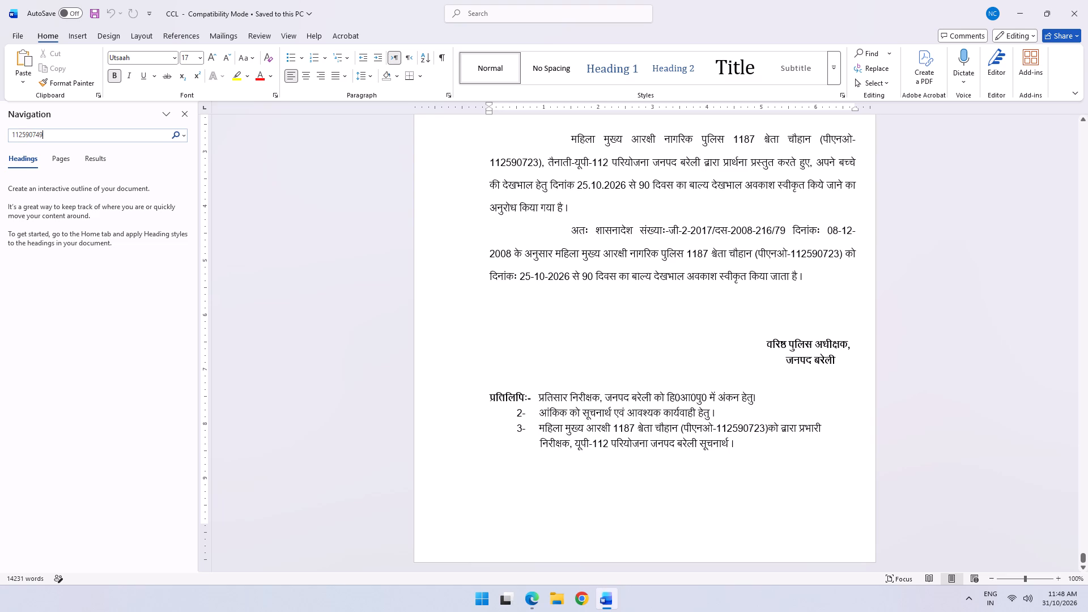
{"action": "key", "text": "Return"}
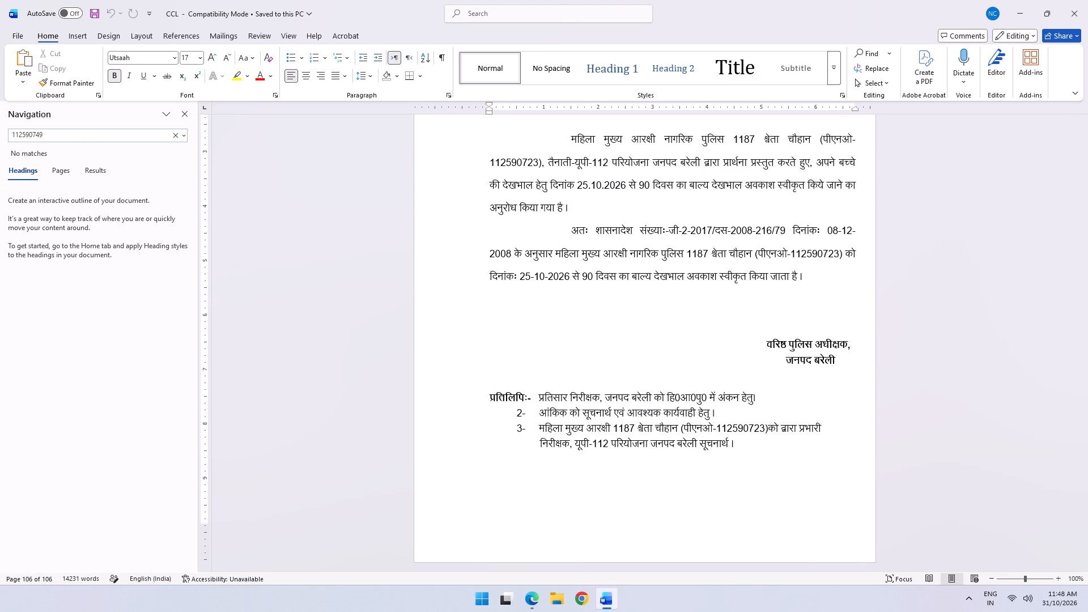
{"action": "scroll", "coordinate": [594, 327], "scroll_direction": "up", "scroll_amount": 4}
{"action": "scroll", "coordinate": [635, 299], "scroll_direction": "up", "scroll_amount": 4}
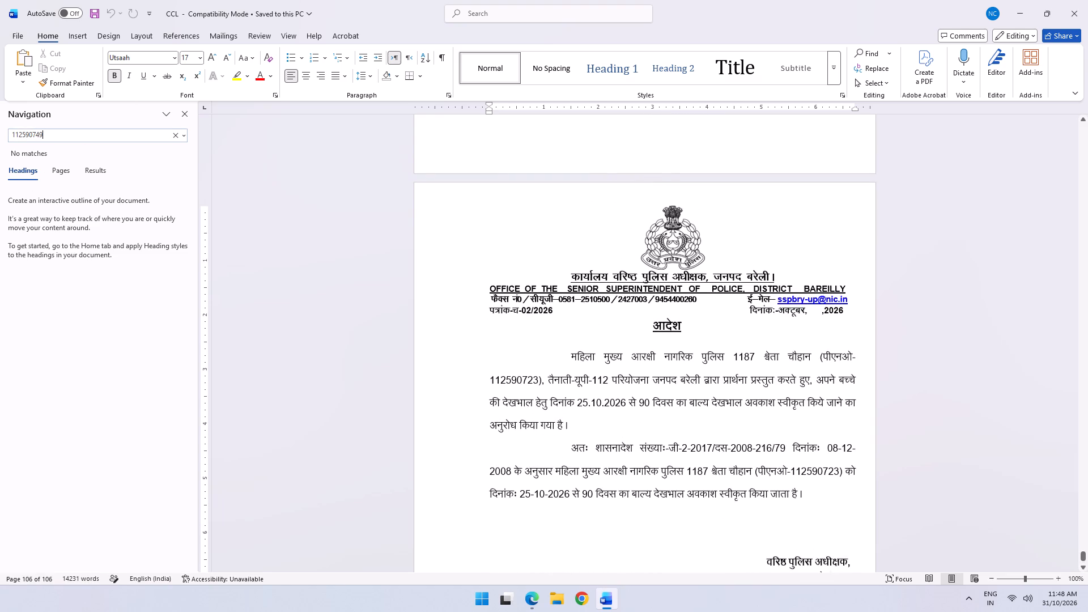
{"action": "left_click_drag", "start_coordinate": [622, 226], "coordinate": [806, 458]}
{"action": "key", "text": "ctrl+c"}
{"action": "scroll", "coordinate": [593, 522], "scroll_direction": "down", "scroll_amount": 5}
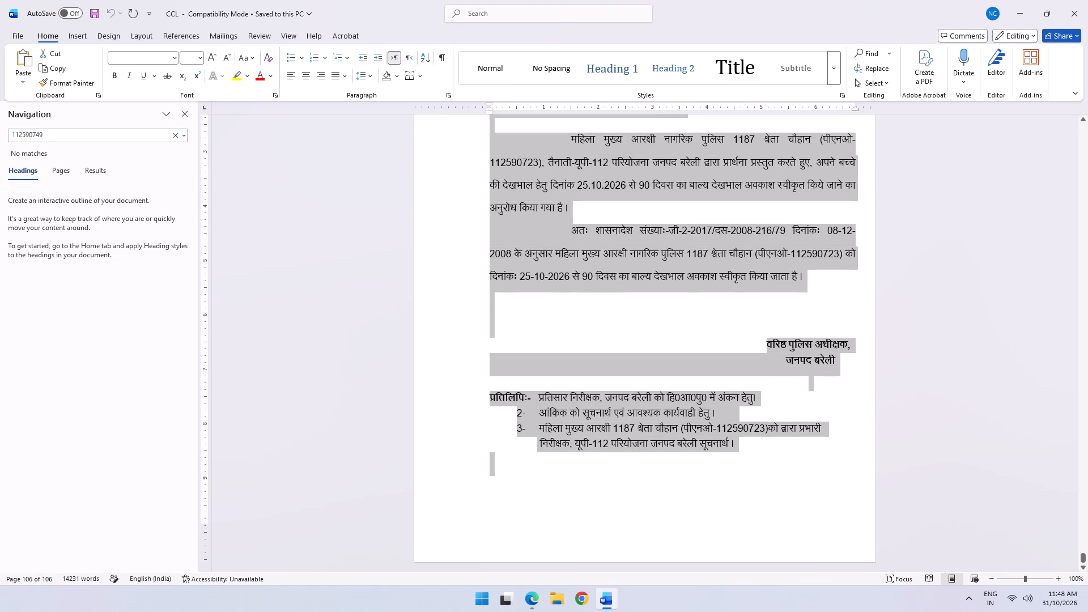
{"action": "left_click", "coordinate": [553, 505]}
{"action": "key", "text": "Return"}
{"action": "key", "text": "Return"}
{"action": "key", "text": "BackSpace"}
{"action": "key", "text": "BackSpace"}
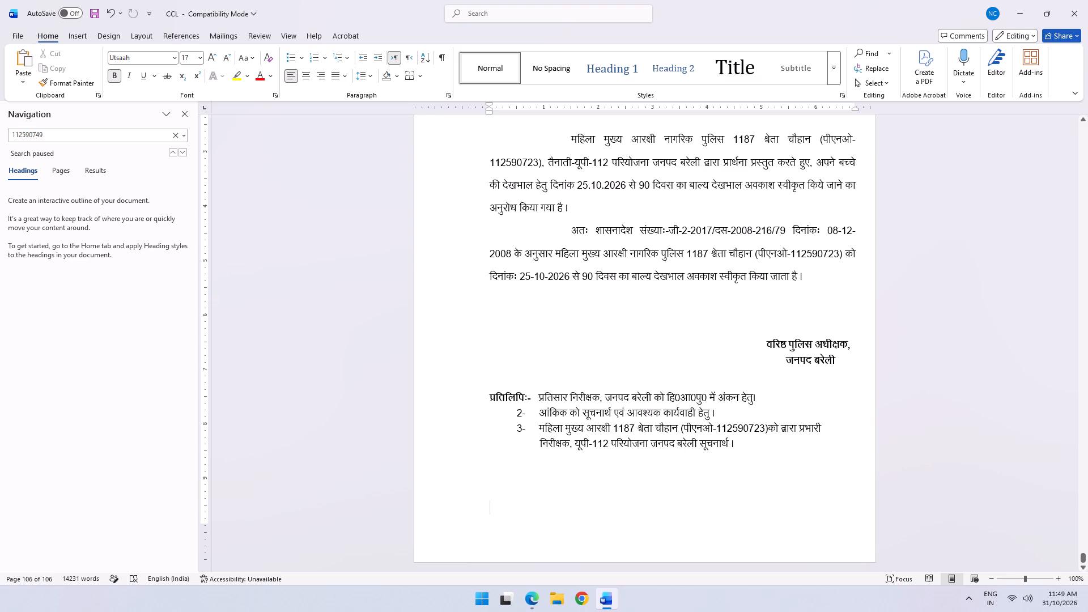
In the last order's opening paragraph, replace the officer's badge number and name with the new applicant's.
{"action": "scroll", "coordinate": [518, 483], "scroll_direction": "up", "scroll_amount": 5}
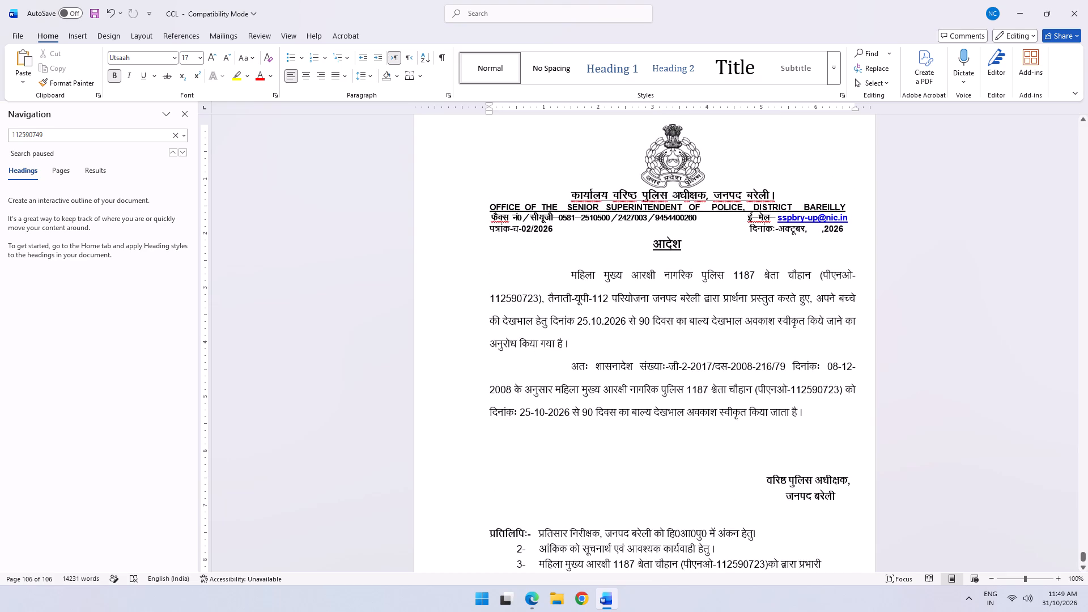
{"action": "left_click_drag", "start_coordinate": [738, 271], "coordinate": [804, 271]}
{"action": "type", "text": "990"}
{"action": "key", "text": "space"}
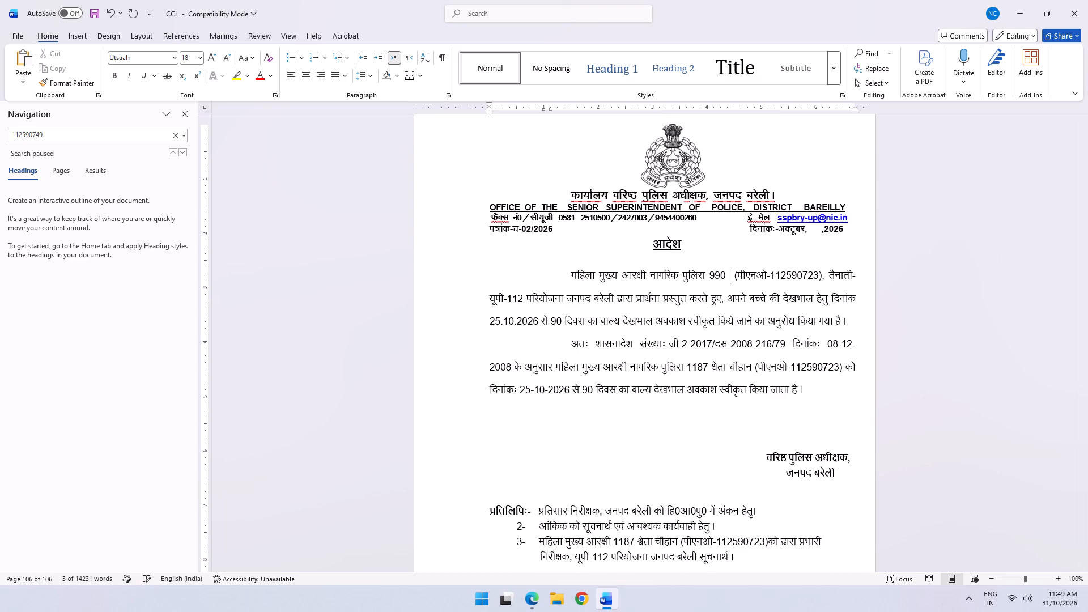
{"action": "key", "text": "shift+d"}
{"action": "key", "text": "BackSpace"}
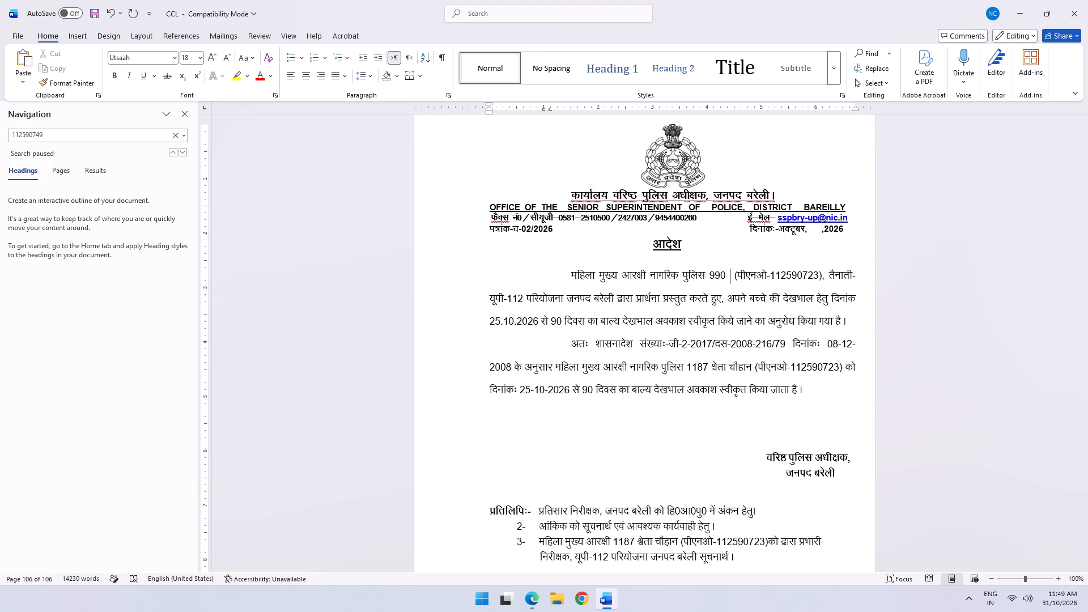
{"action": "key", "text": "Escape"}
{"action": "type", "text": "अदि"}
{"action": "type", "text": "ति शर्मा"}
Replace the PNO in the opening paragraph with the new applicant's PNO.
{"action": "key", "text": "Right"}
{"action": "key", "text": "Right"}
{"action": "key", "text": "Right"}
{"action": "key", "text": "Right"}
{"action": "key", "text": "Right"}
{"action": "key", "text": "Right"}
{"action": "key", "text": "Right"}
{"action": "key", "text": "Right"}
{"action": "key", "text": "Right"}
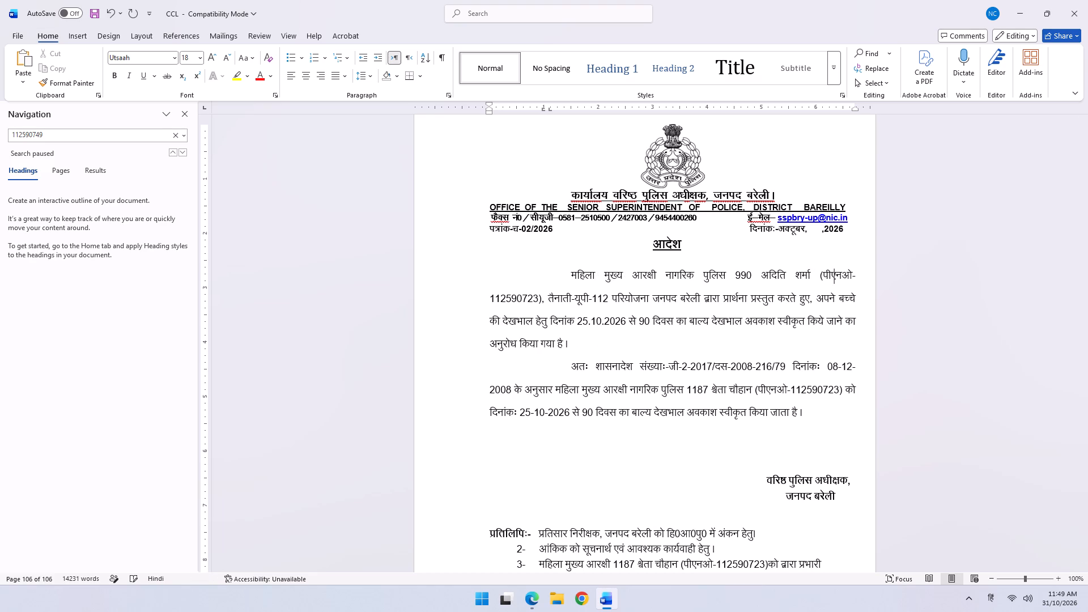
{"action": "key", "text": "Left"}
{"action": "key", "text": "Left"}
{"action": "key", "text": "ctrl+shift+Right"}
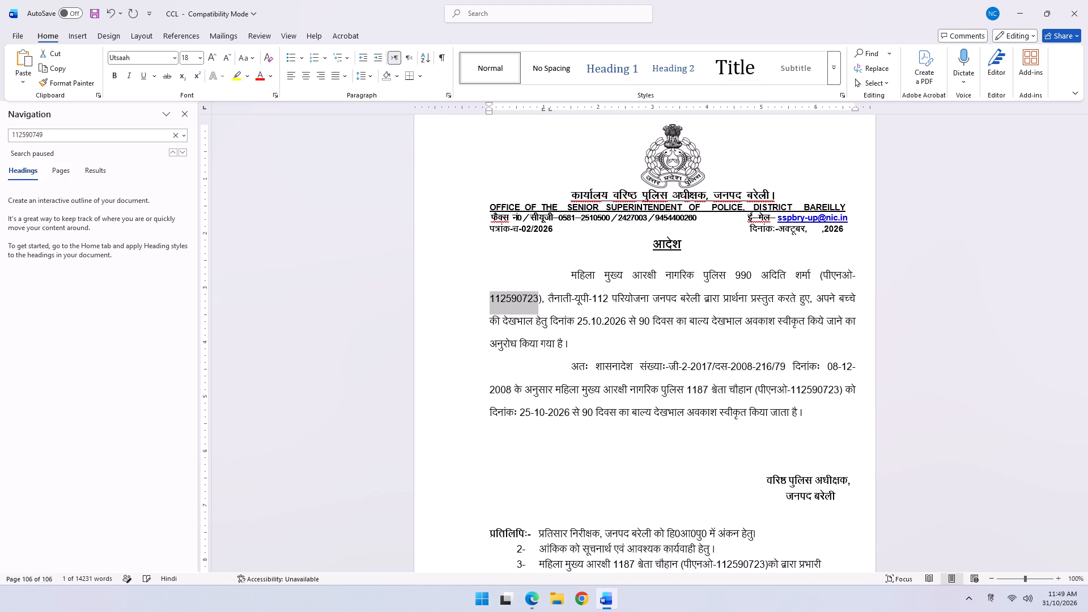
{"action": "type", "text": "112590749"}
Set the child-care leave requested in the opening paragraph to start on 30.10.2026 for 60 days.
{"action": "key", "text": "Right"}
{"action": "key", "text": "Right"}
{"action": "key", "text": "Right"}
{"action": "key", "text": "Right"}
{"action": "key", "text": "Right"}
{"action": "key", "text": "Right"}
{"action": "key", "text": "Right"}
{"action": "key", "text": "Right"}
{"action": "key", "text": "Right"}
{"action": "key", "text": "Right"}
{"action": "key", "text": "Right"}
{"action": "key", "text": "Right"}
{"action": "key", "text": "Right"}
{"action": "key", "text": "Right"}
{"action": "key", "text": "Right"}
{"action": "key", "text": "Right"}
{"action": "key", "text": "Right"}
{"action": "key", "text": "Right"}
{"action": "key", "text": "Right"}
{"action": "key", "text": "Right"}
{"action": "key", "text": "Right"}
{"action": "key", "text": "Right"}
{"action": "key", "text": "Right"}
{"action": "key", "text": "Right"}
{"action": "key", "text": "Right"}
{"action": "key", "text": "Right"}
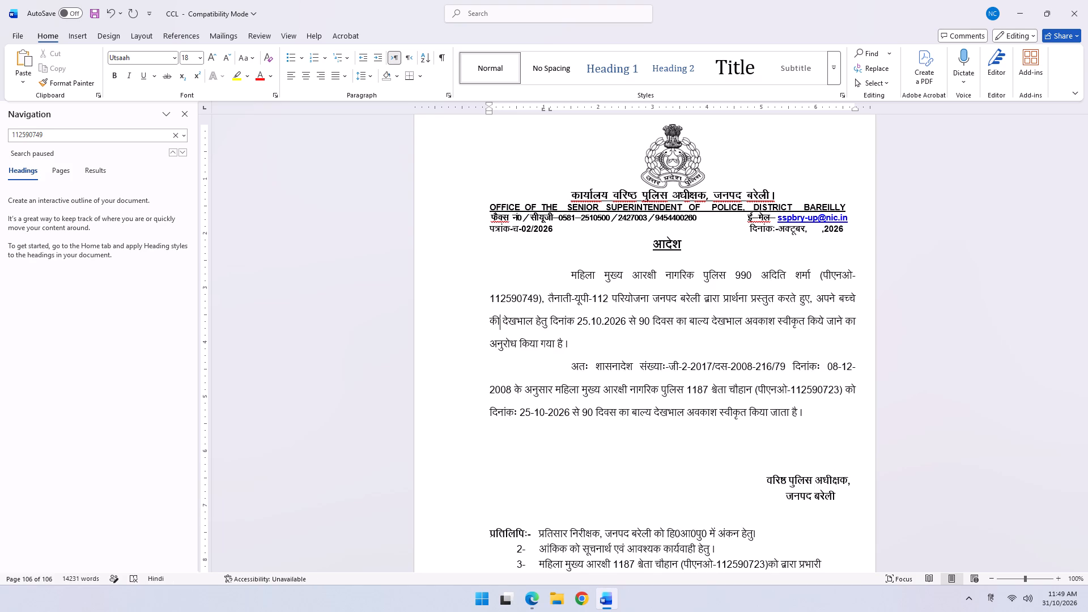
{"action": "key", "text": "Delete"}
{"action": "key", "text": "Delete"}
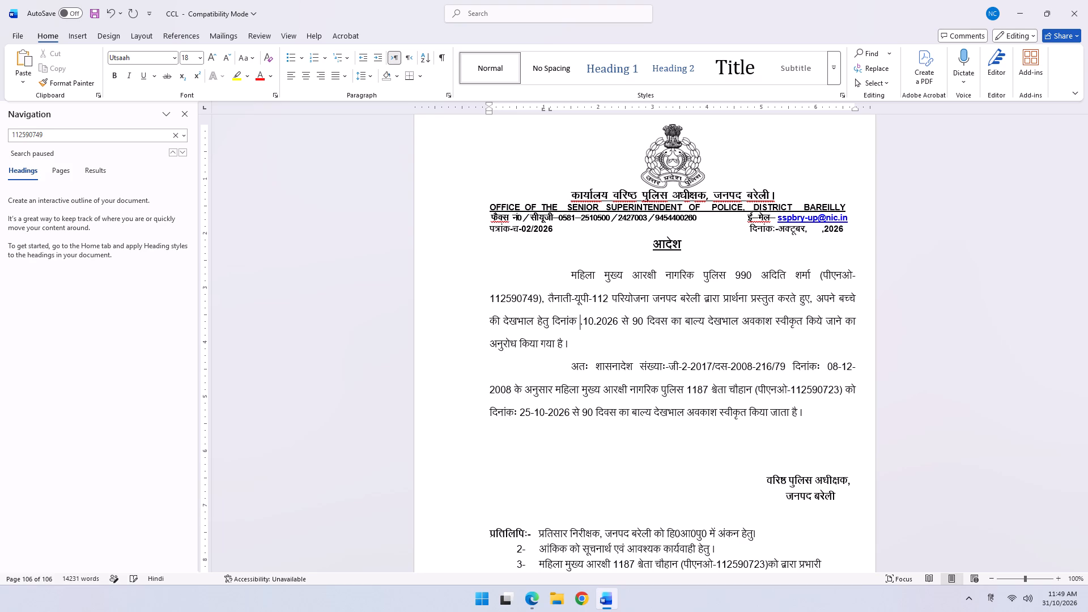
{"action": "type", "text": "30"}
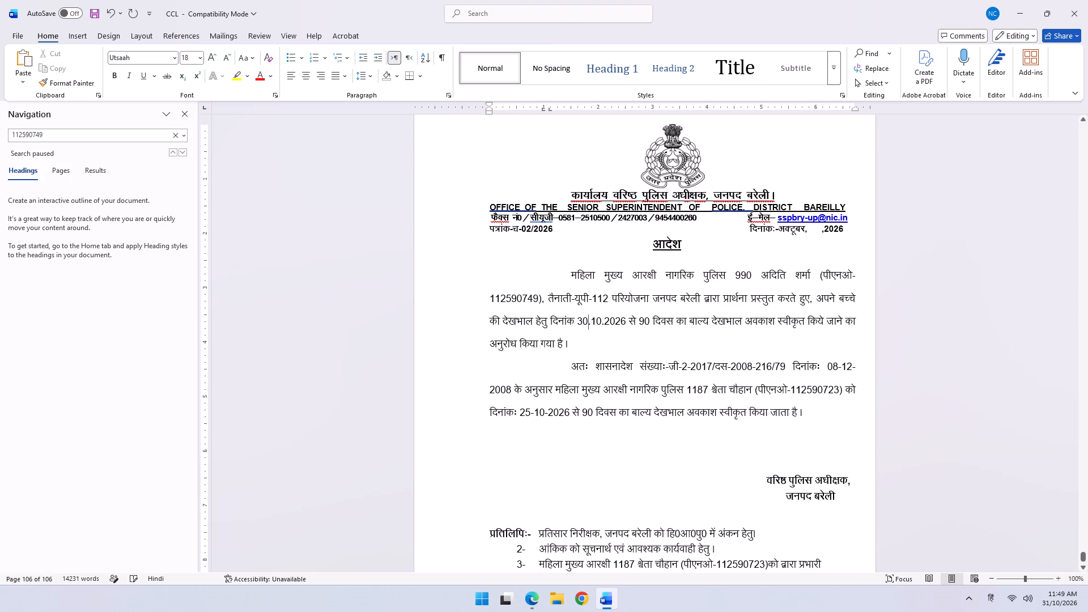
{"action": "left_click", "coordinate": [640, 320]}
{"action": "key", "text": "BackSpace"}
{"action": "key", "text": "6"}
Replace the officer's badge number, name and PNO in the sanction paragraph with those copied from the opening paragraph.
{"action": "left_click_drag", "start_coordinate": [688, 390], "coordinate": [833, 390]}
{"action": "key", "text": "shift+Right"}
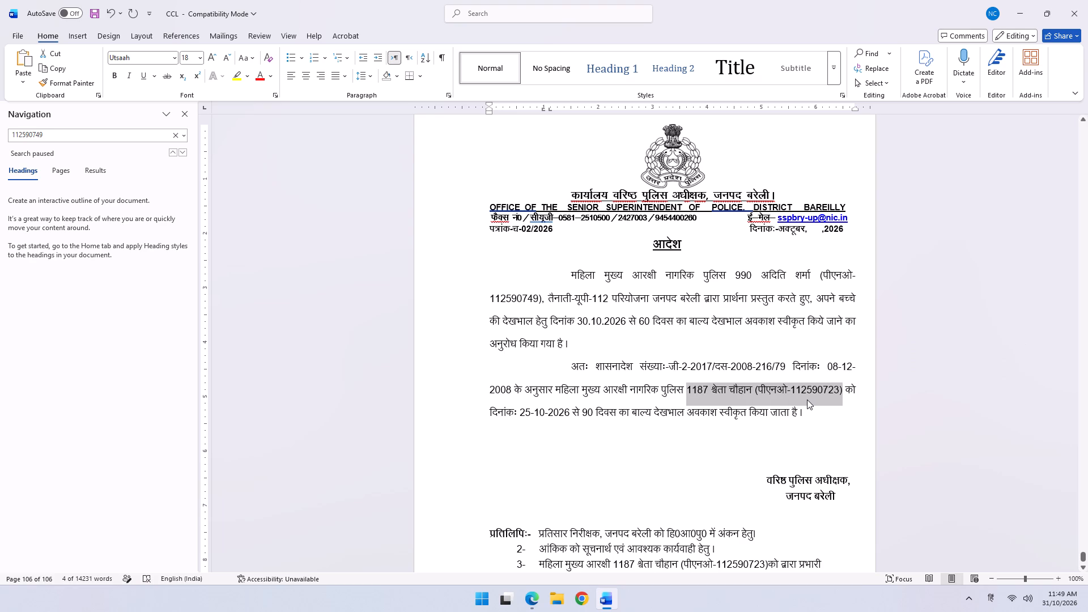
{"action": "key", "text": "Delete"}
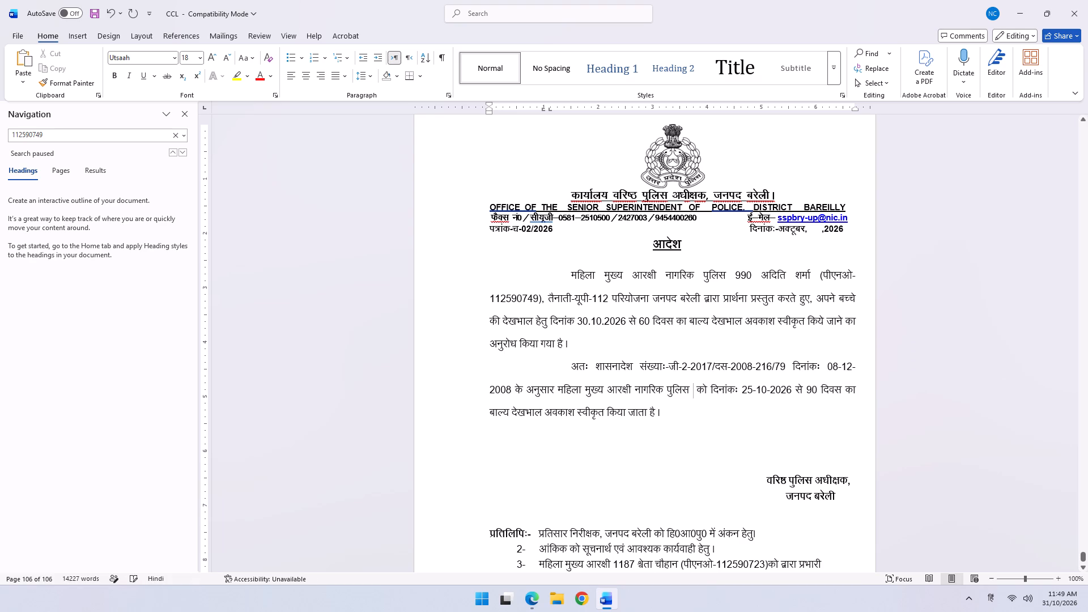
{"action": "left_click_drag", "start_coordinate": [739, 273], "coordinate": [907, 272]}
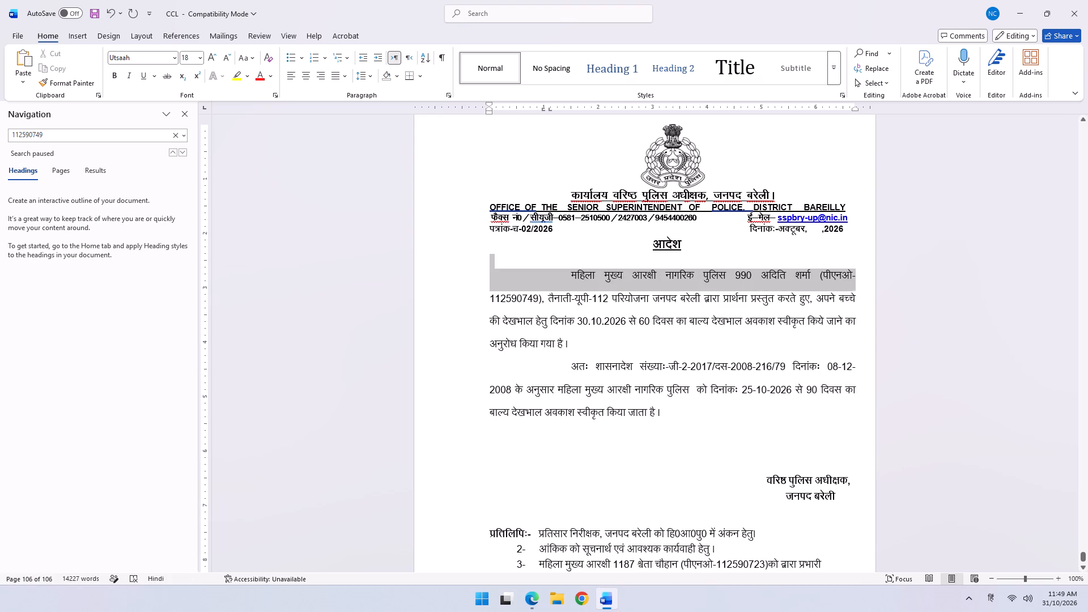
{"action": "left_click_drag", "start_coordinate": [907, 272], "coordinate": [541, 302]}
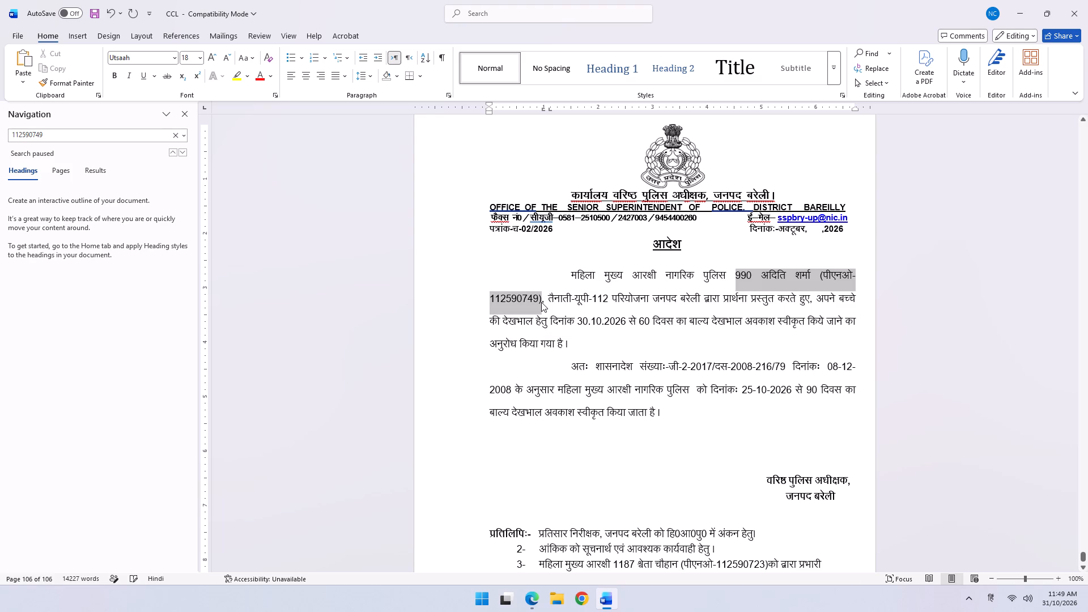
{"action": "key", "text": "ctrl+c"}
{"action": "left_click", "coordinate": [806, 404]}
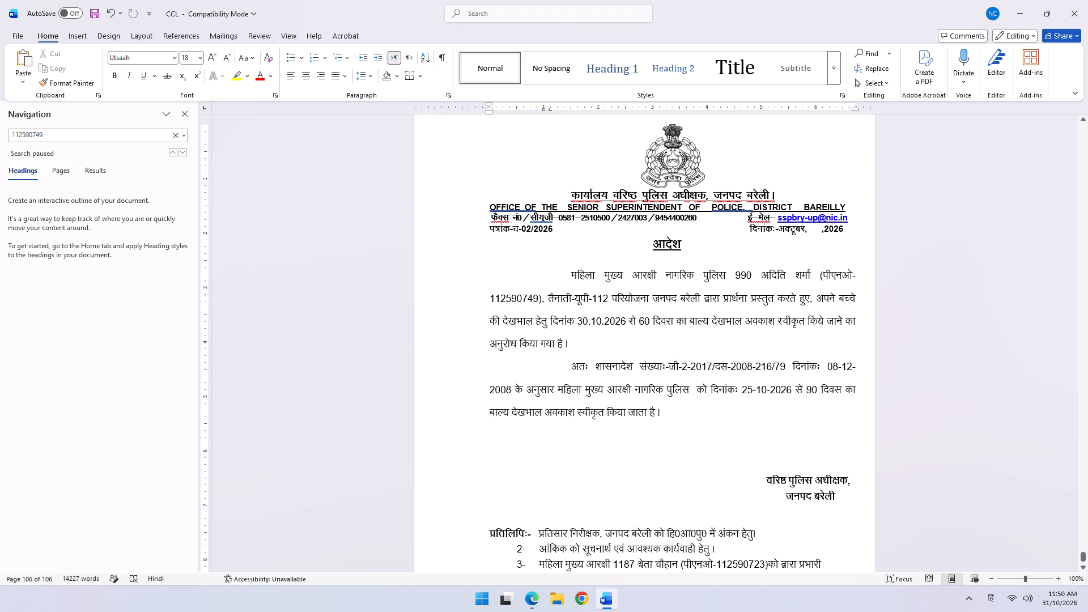
{"action": "left_click", "coordinate": [686, 389]}
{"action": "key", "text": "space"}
{"action": "key", "text": "ctrl+v"}
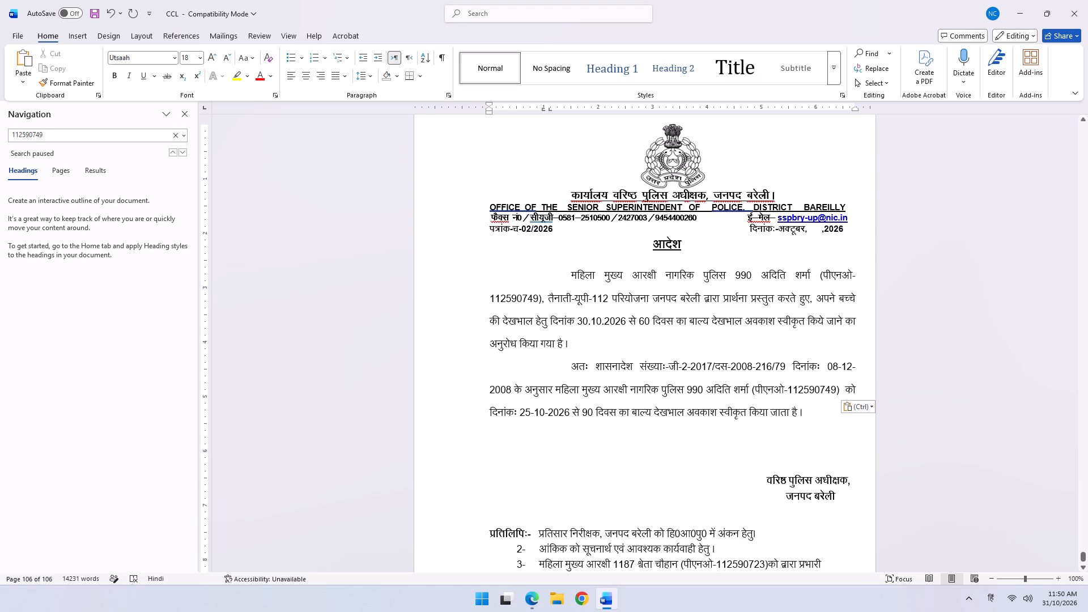
Set the leave start date in the sanction paragraph to 02-11-2026.
{"action": "left_click", "coordinate": [529, 410]}
{"action": "key", "text": "BackSpace"}
{"action": "key", "text": "BackSpace"}
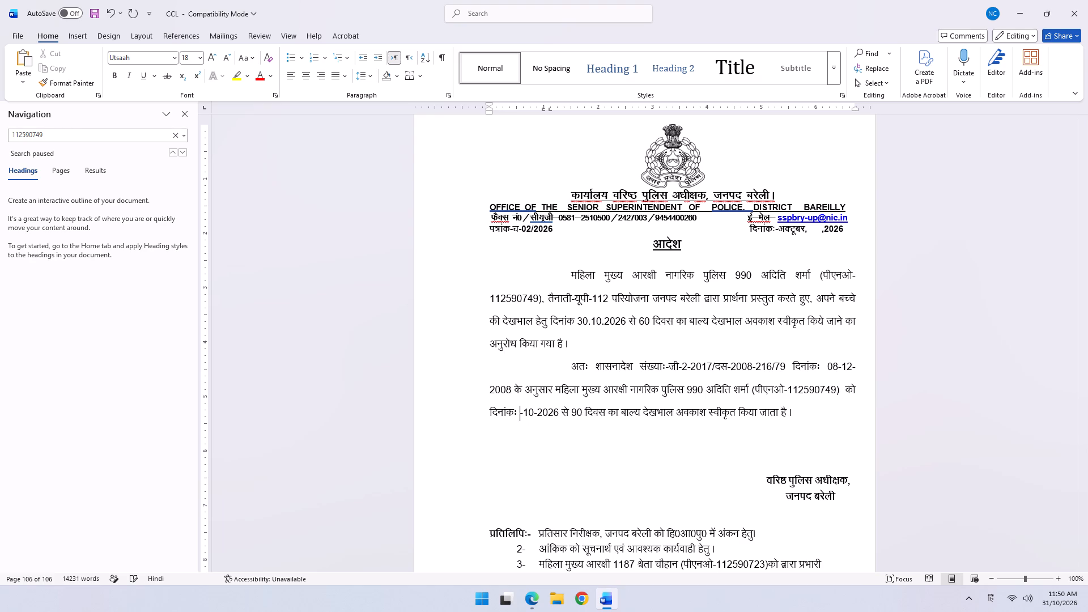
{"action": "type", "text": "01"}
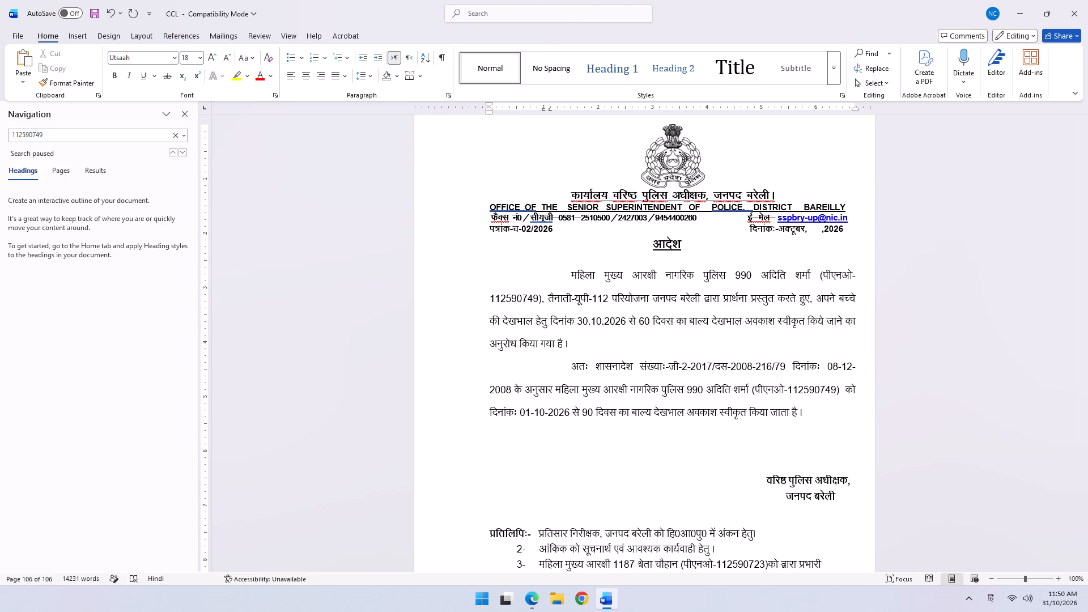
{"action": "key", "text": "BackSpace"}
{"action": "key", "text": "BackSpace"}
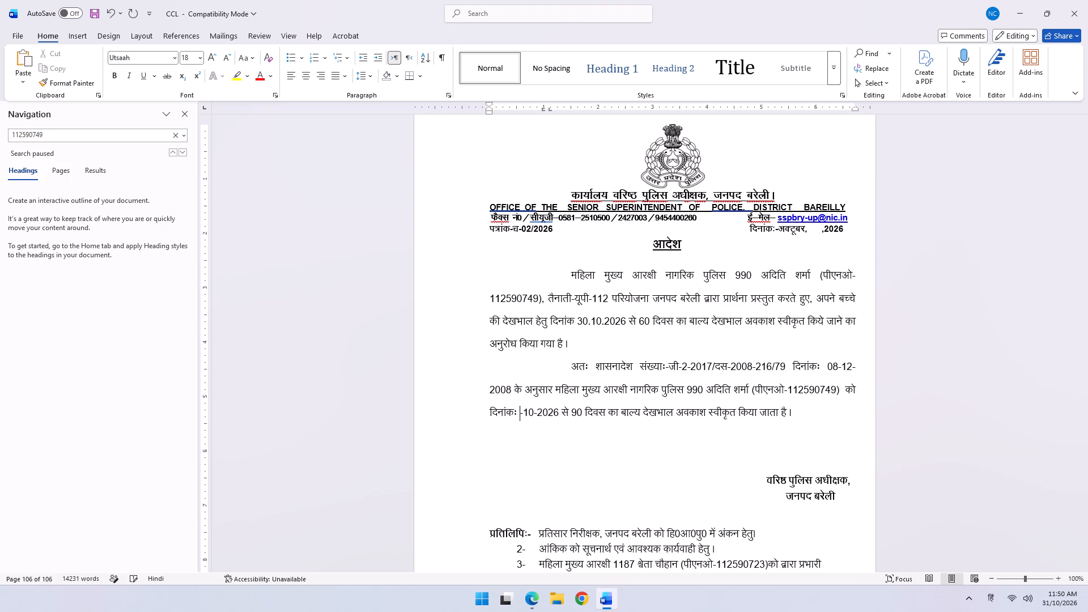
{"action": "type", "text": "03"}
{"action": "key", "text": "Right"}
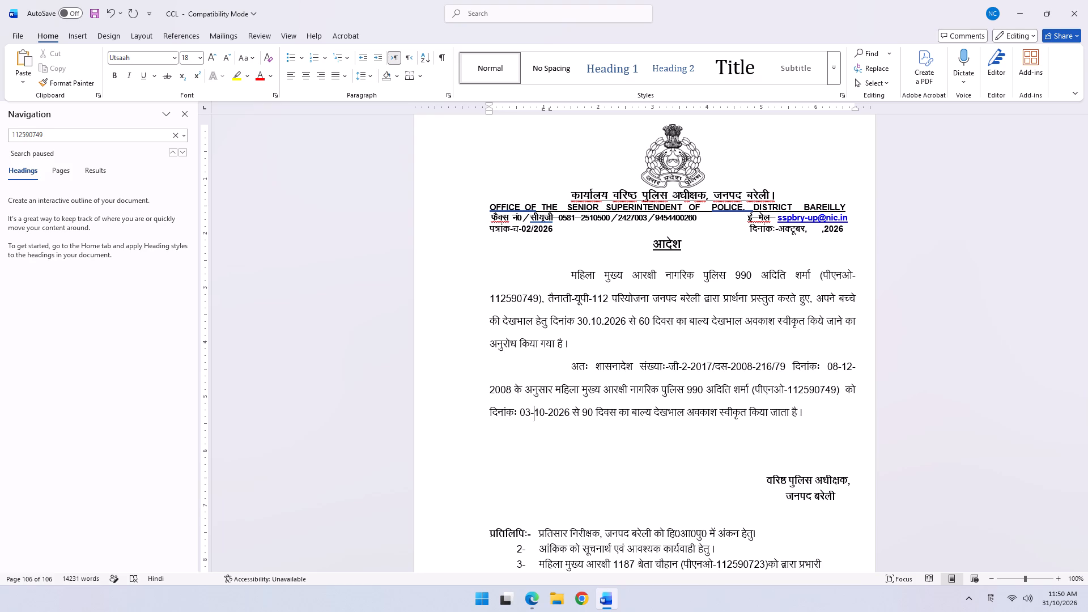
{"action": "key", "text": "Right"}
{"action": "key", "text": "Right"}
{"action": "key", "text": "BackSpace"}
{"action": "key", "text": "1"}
{"action": "left_click", "coordinate": [528, 409]}
{"action": "key", "text": "BackSpace"}
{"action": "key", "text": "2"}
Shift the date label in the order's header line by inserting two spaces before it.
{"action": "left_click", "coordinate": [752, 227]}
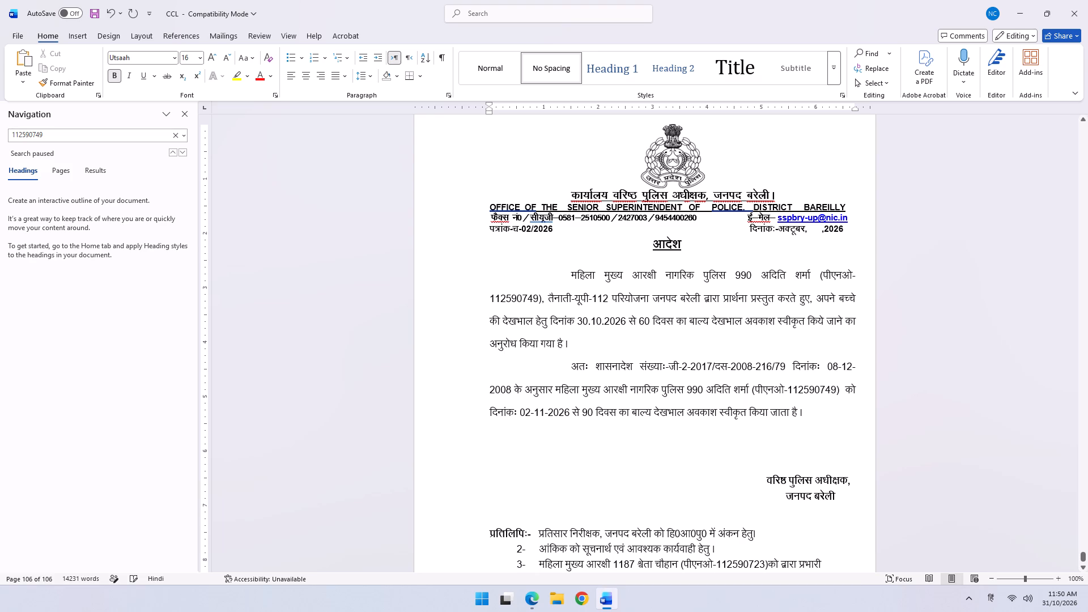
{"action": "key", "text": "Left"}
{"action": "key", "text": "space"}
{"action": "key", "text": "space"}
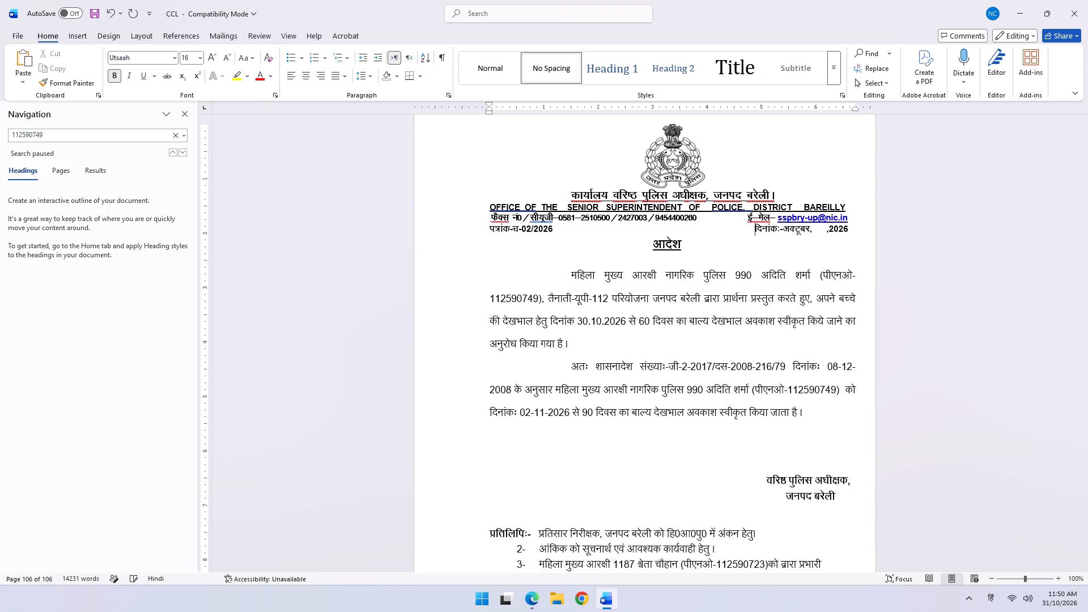
Replace the badge number, name and PNO in copy-list item 3 with the new applicant's details, adding a space before को.
{"action": "scroll", "coordinate": [644, 364], "scroll_direction": "down", "scroll_amount": 3}
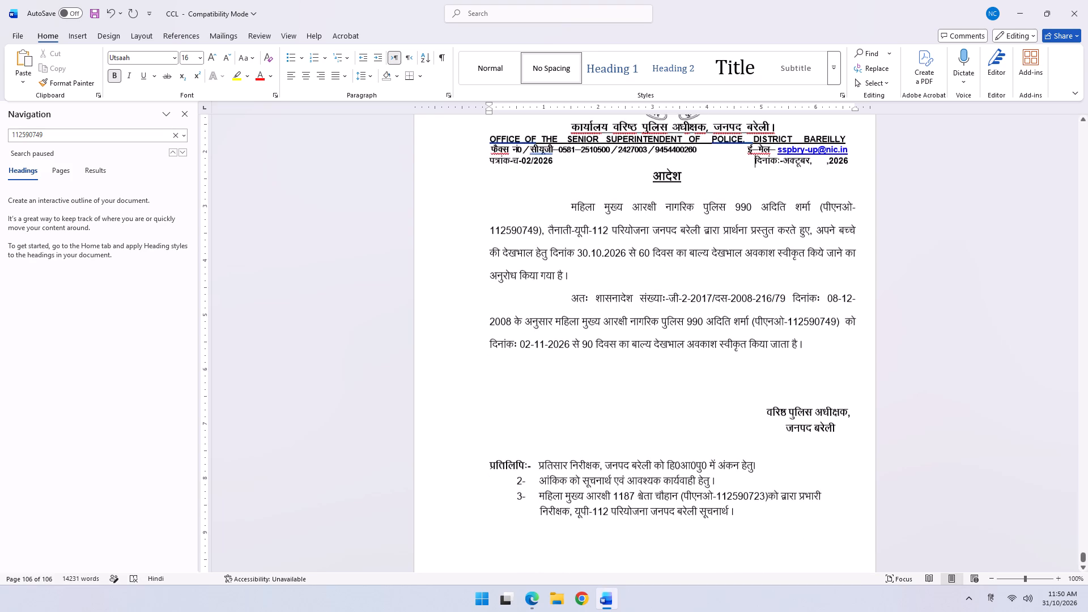
{"action": "scroll", "coordinate": [644, 364], "scroll_direction": "down", "scroll_amount": 1}
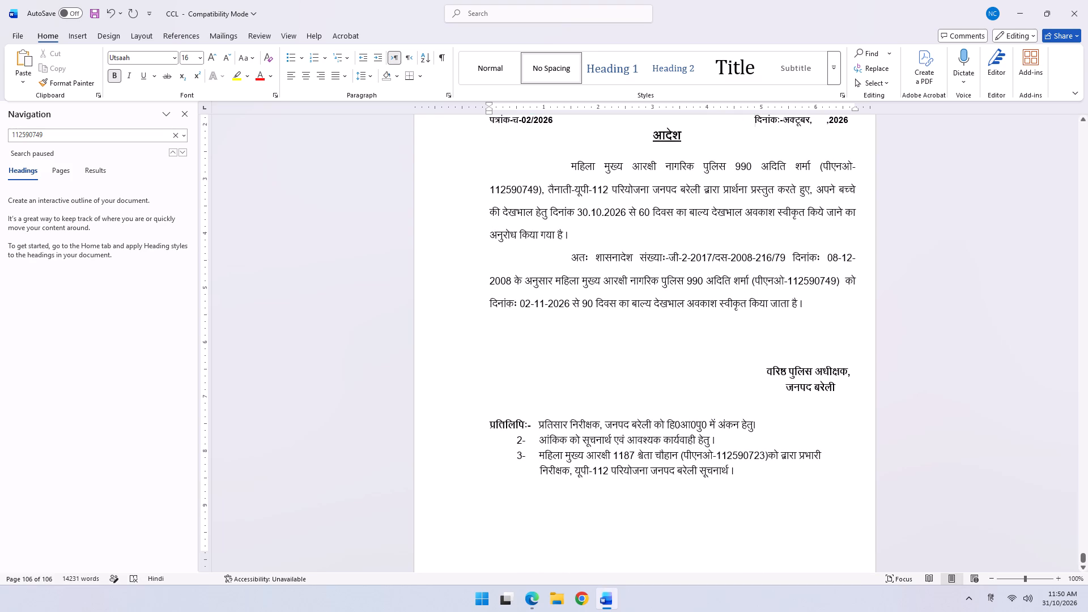
{"action": "left_click_drag", "start_coordinate": [615, 454], "coordinate": [769, 460]}
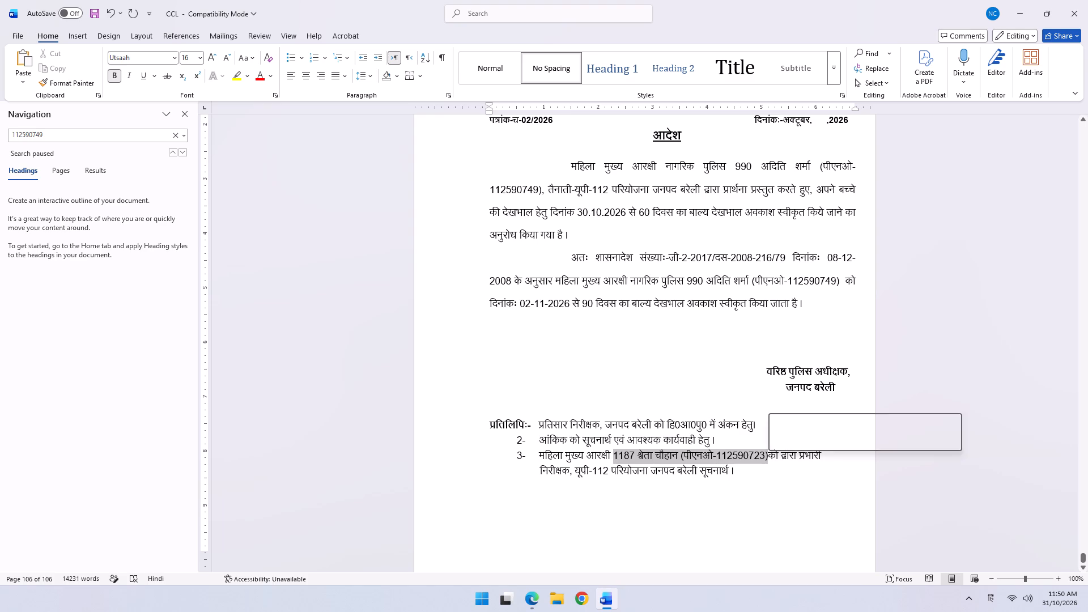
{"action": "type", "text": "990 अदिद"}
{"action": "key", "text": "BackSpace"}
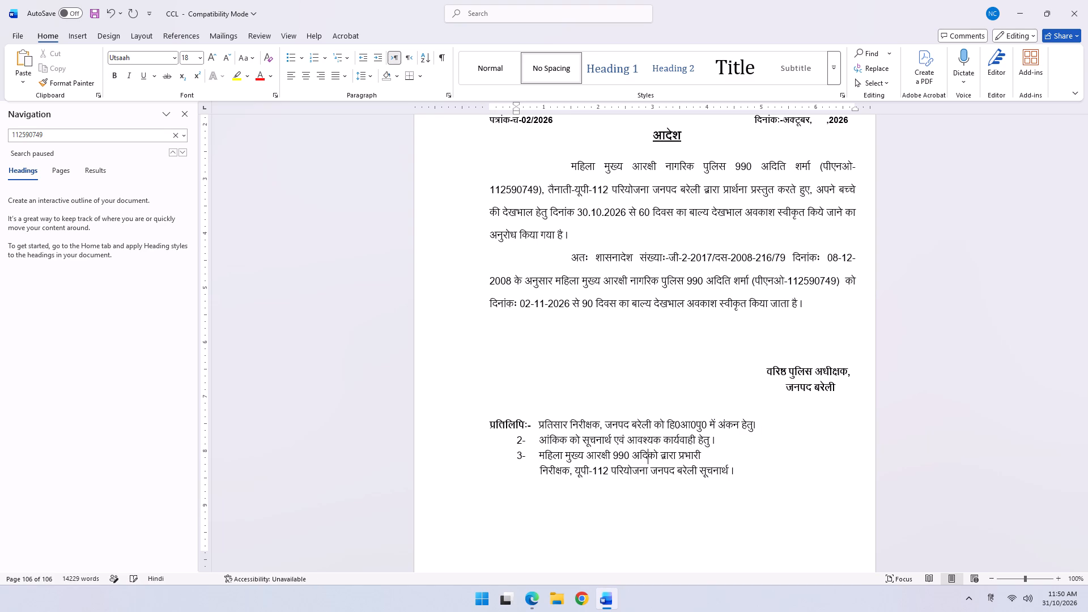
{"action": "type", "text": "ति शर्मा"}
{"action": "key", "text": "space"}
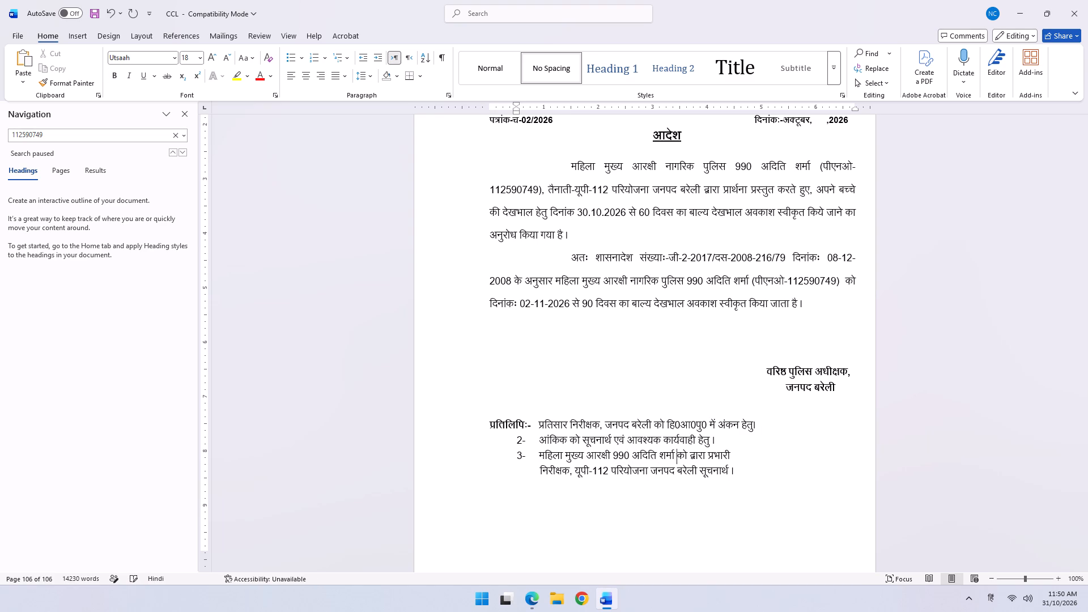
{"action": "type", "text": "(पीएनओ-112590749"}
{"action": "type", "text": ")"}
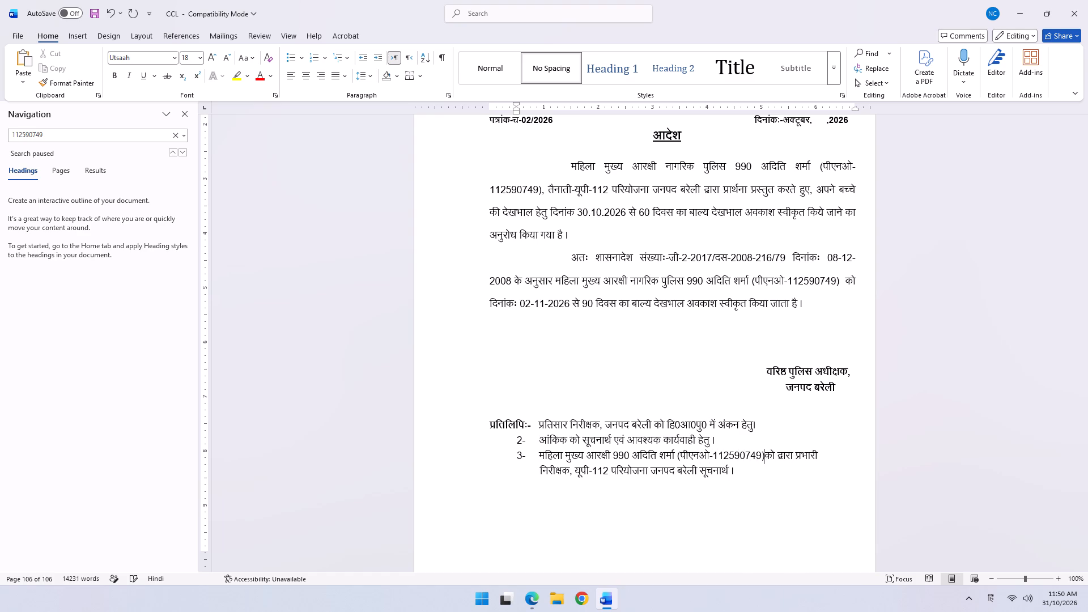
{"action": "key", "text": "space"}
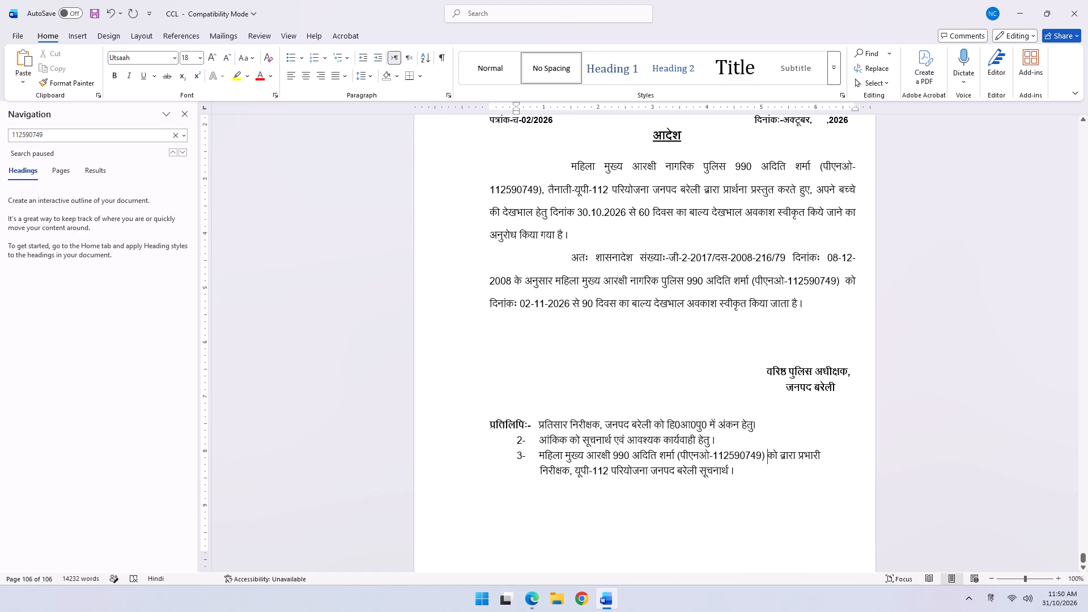
Widen the blank for the day in the header date by removing five spaces before दिनांक and adding five after अक्टूबर,.
{"action": "scroll", "coordinate": [670, 455], "scroll_direction": "up", "scroll_amount": 3}
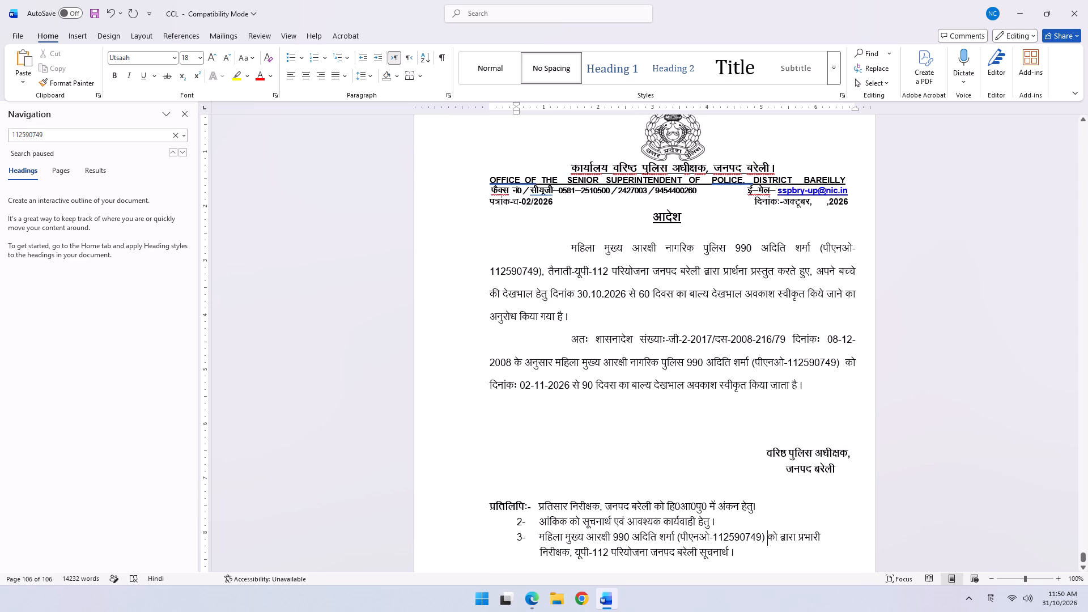
{"action": "left_click", "coordinate": [753, 203]}
{"action": "key", "text": "BackSpace"}
{"action": "key", "text": "BackSpace"}
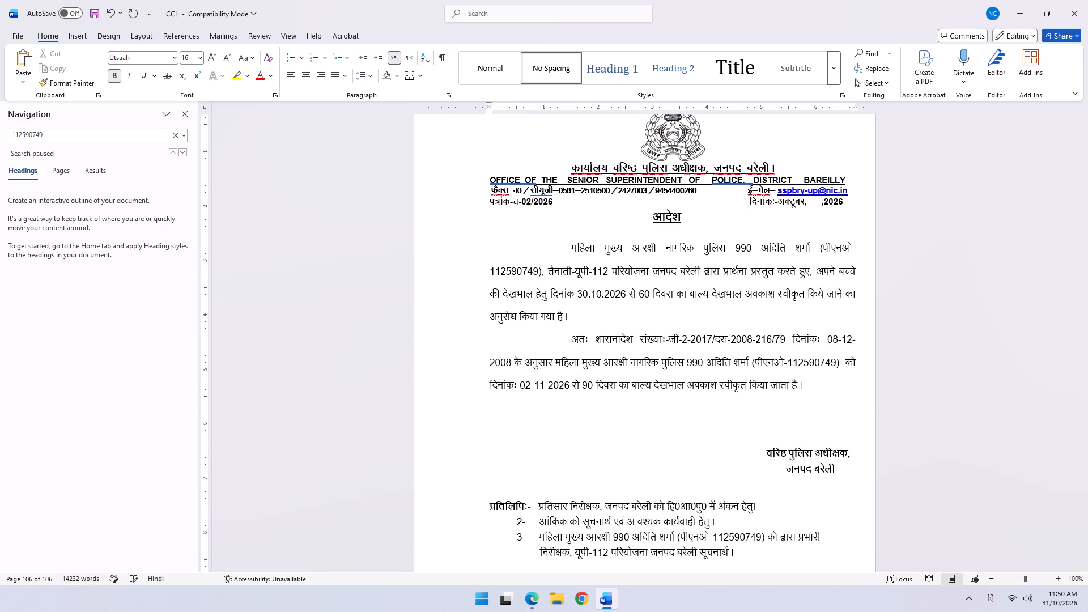
{"action": "key", "text": "BackSpace"}
{"action": "key", "text": "BackSpace"}
{"action": "key", "text": "BackSpace"}
{"action": "left_click", "coordinate": [802, 204]}
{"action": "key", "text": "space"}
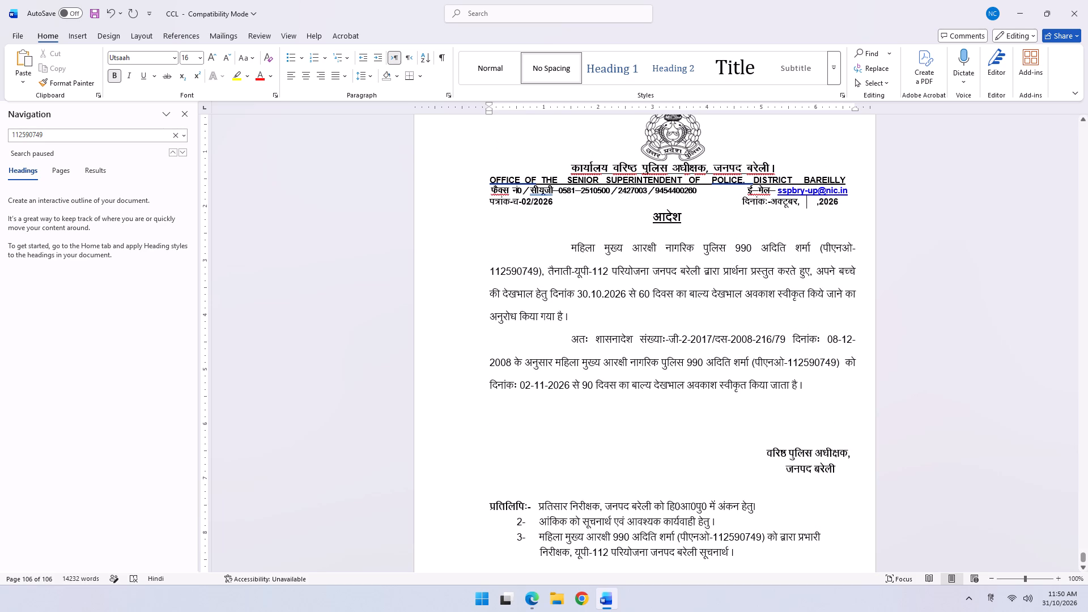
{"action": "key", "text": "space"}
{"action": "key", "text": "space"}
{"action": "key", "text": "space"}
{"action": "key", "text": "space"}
Print one copy of only the current page, the new child-care leave order, on the HP LaserJet 1020.
{"action": "left_click", "coordinate": [624, 416]}
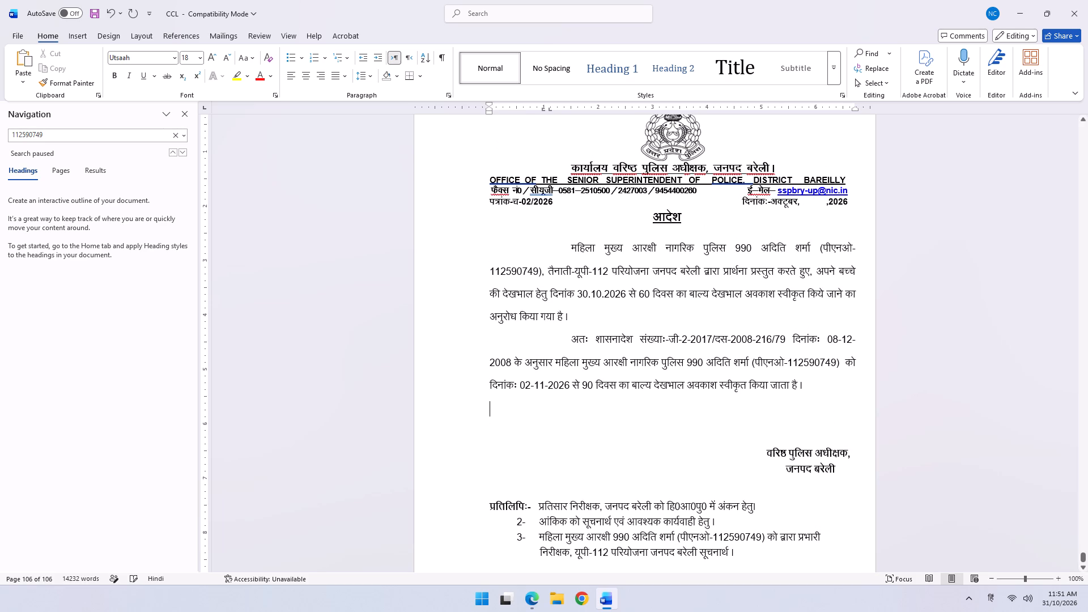
{"action": "key", "text": "ctrl+p"}
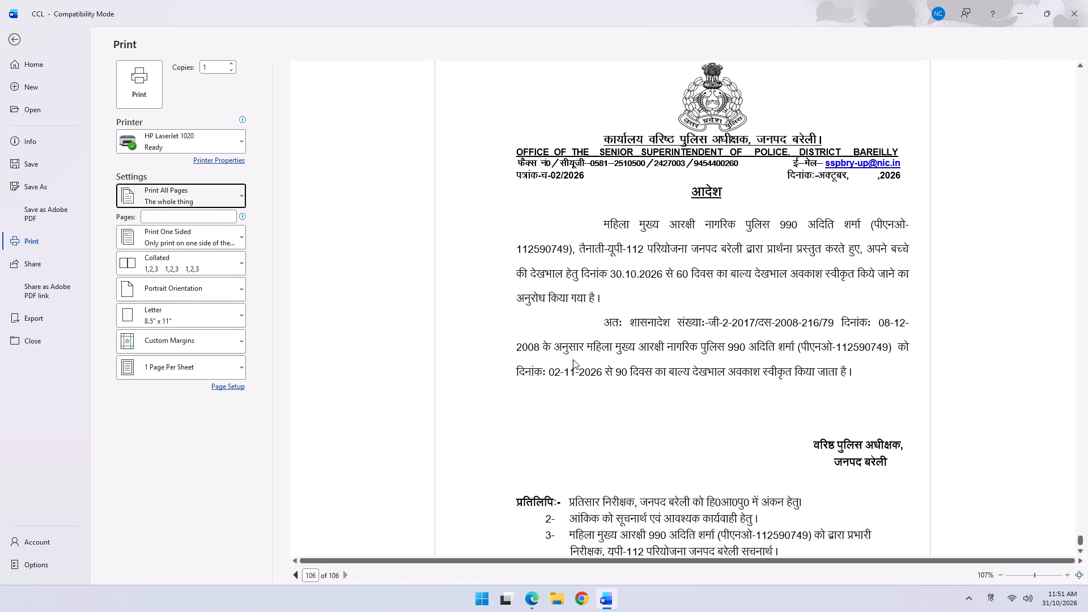
{"action": "left_click", "coordinate": [155, 188]}
{"action": "left_click", "coordinate": [173, 294]}
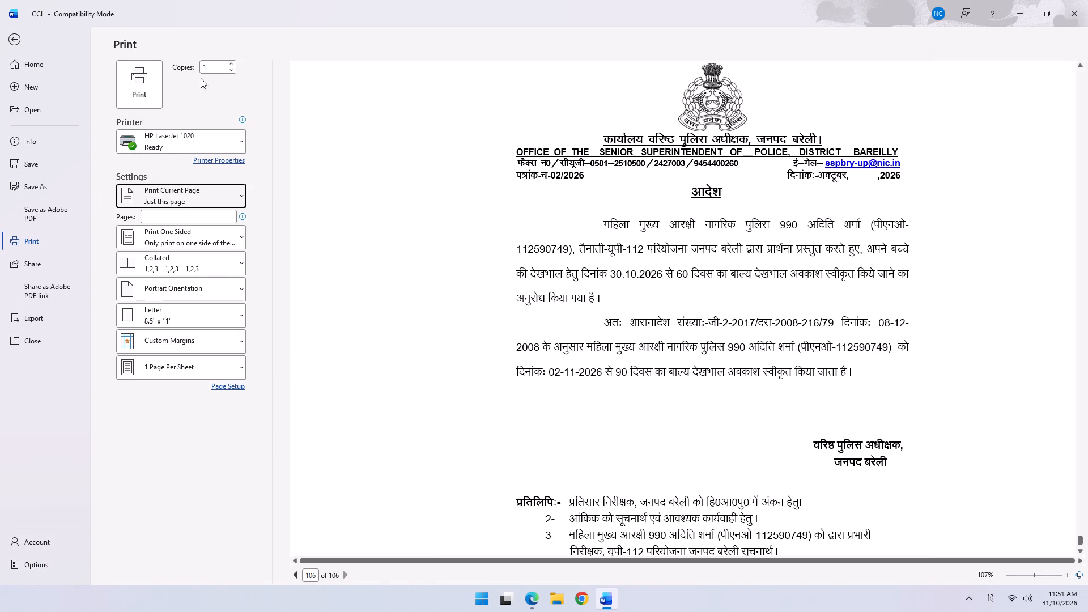
{"action": "left_click", "coordinate": [157, 67]}
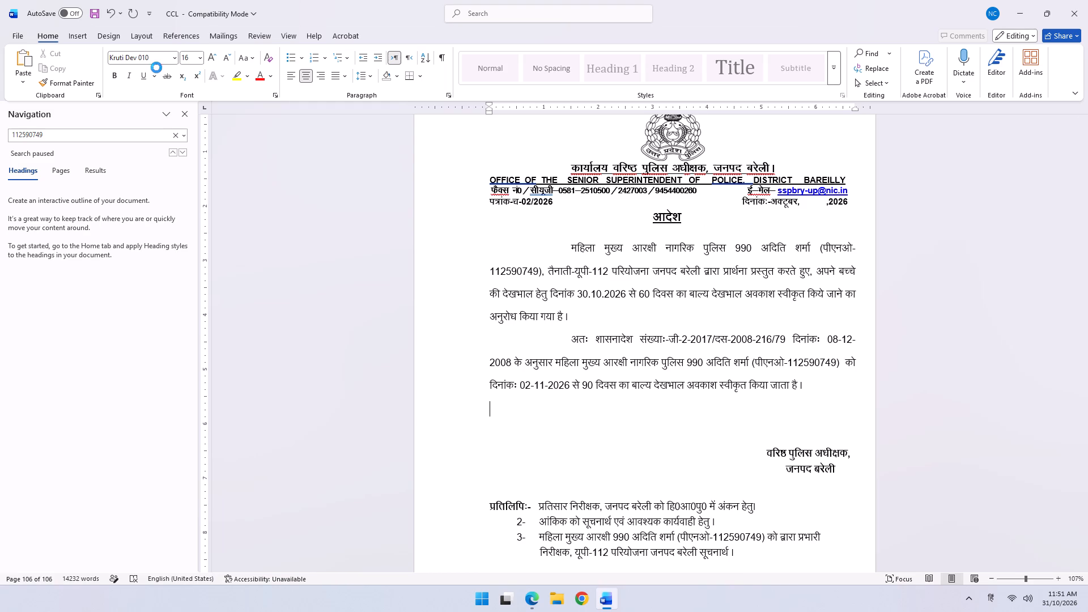
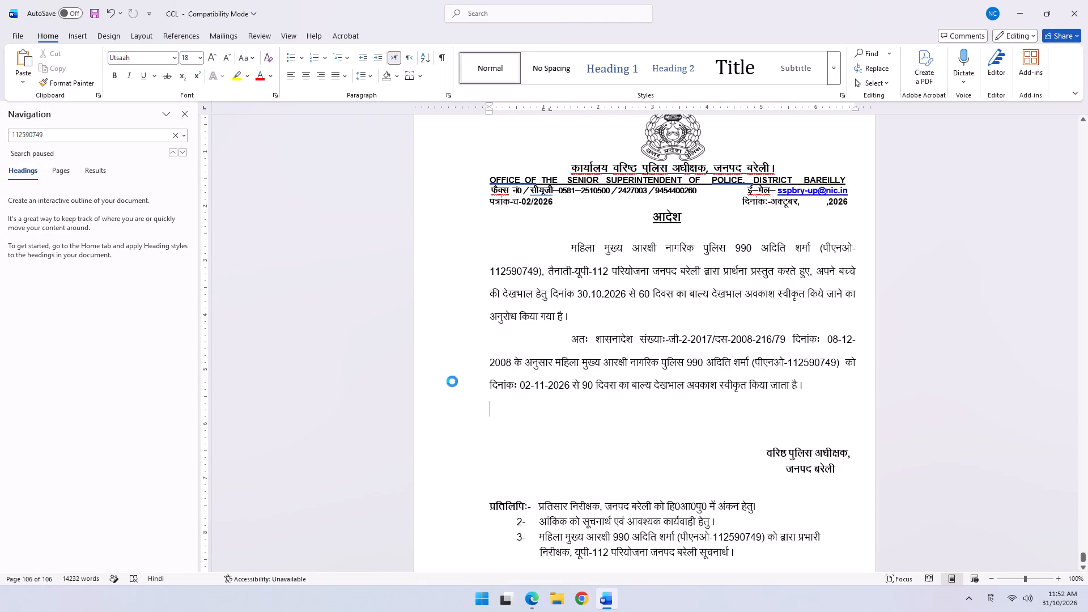
Save the CCL document and close it.
{"action": "key", "text": "ctrl+s"}
{"action": "left_click", "coordinate": [1069, 5]}
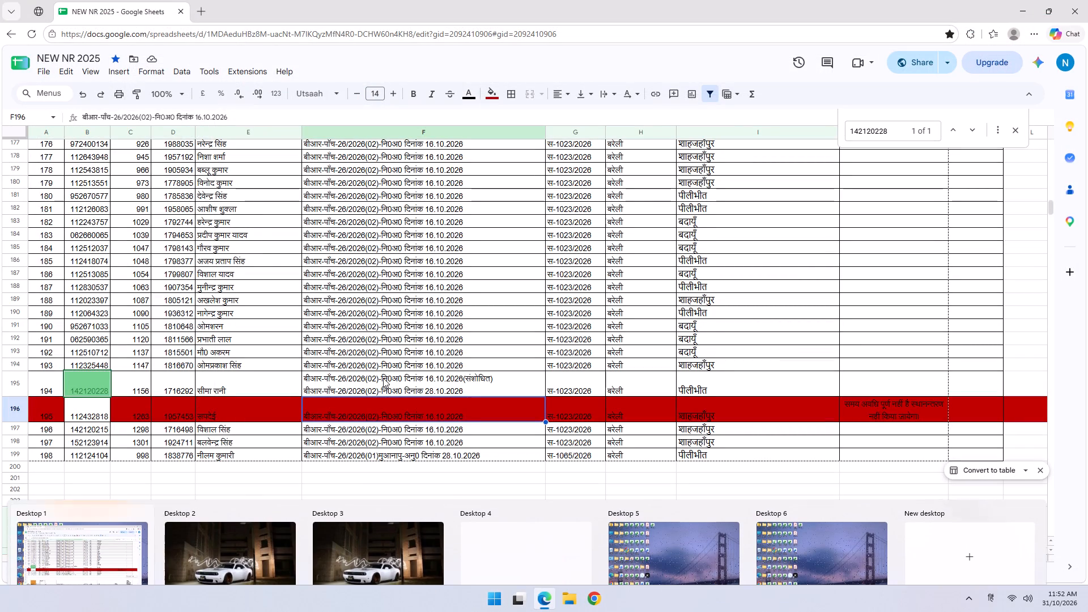
Open the hob 2026 sheet of the NEW NR 2025 spreadsheet and search it for another head constable's PNO.
{"action": "left_click", "coordinate": [381, 577]}
{"action": "left_click", "coordinate": [396, 342]}
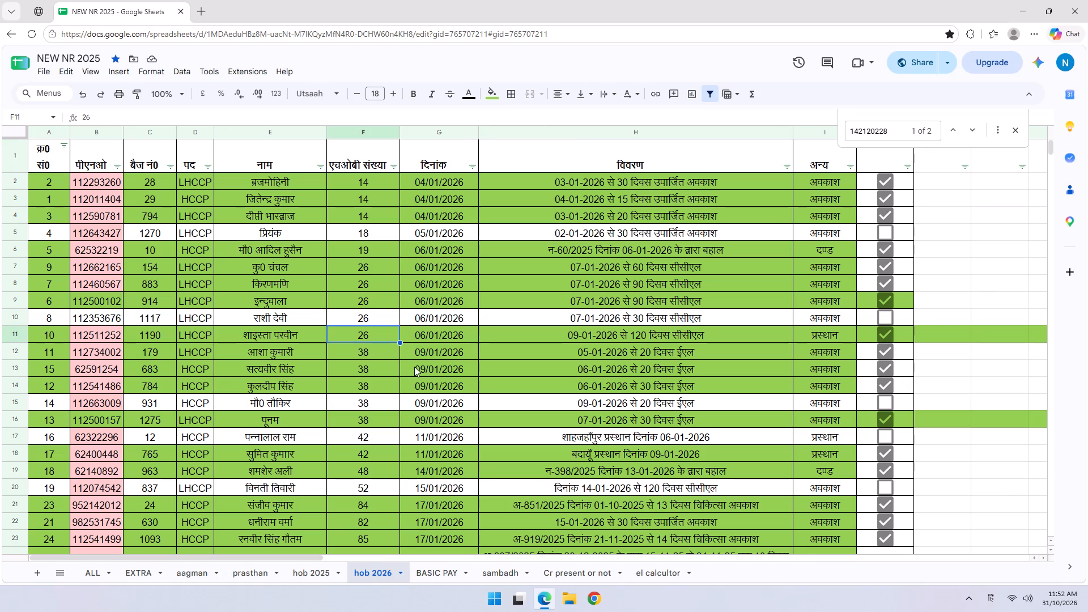
{"action": "key", "text": "ctrl+f"}
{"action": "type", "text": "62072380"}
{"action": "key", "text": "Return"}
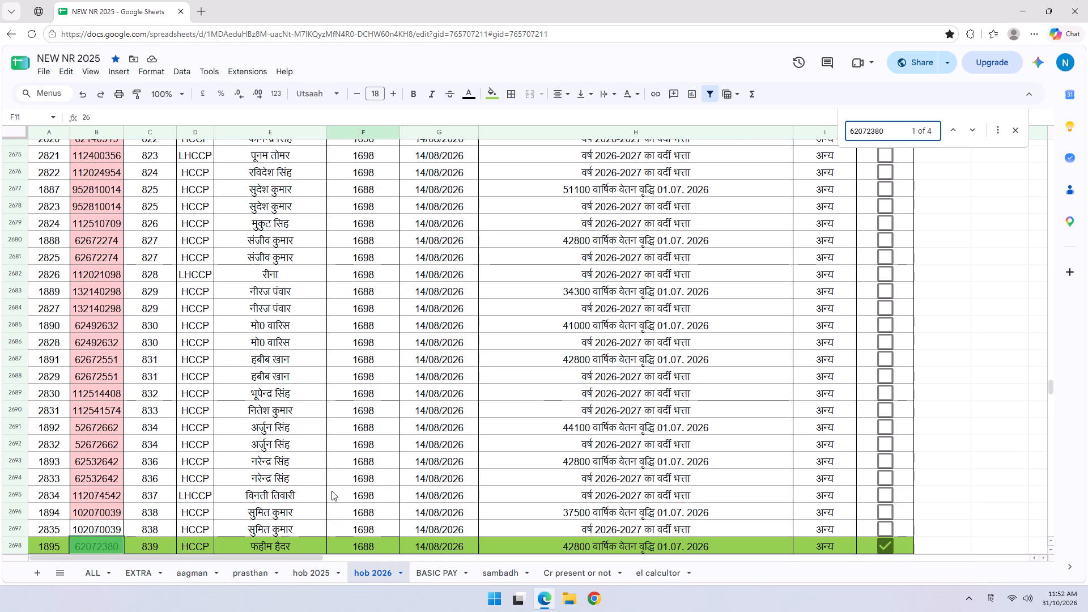
Search the hob 2026 sheet for the new child-care leave applicant's PNO and view the matching row.
{"action": "left_click_drag", "start_coordinate": [890, 132], "coordinate": [650, 138]}
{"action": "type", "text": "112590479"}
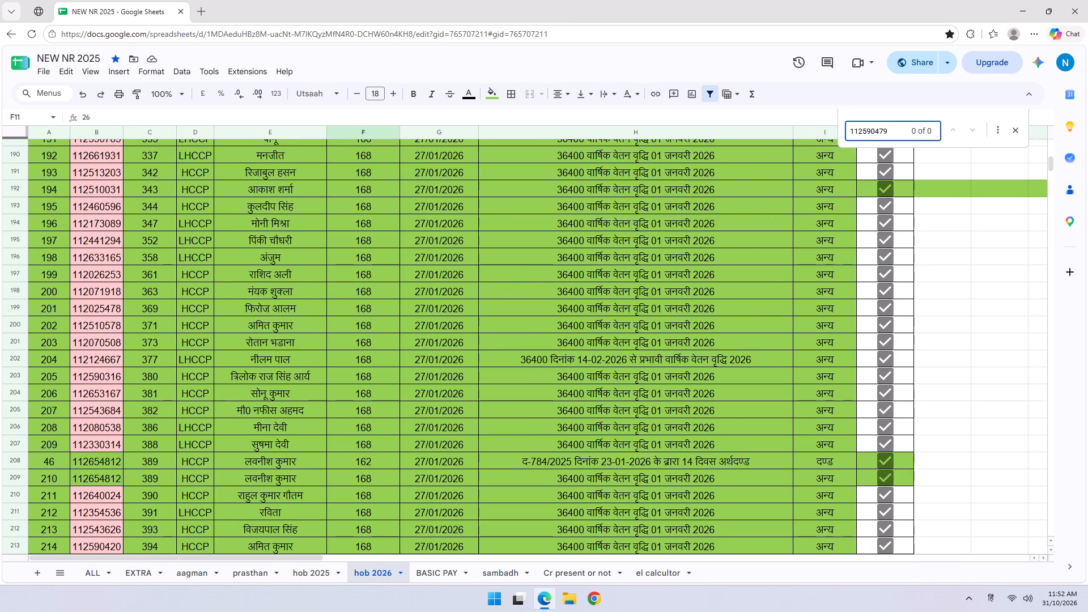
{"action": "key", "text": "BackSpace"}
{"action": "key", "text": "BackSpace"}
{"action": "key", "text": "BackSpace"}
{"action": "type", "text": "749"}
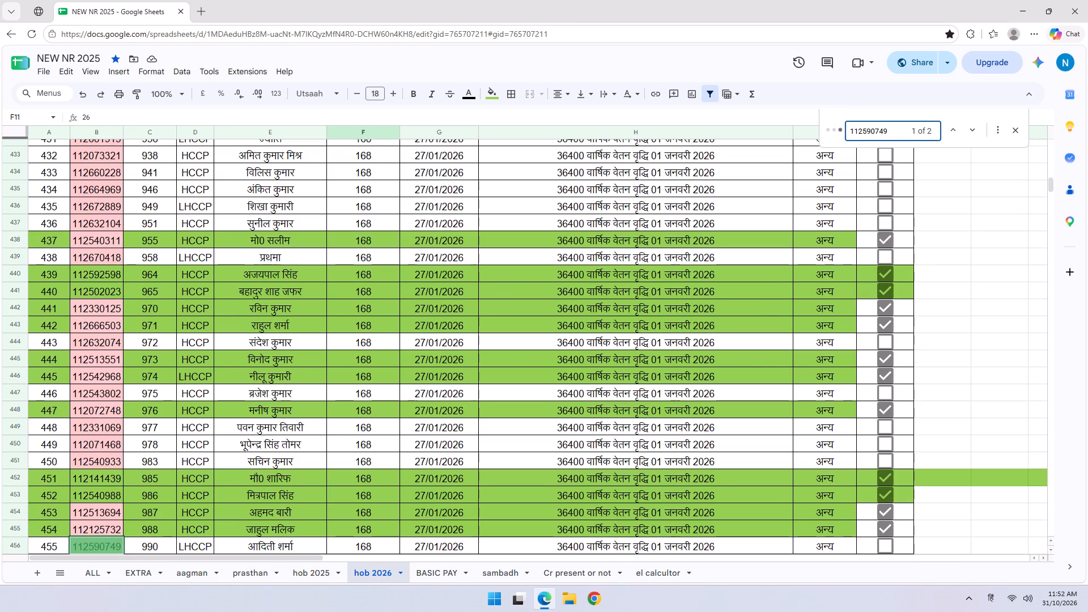
{"action": "scroll", "coordinate": [441, 375], "scroll_direction": "down", "scroll_amount": 1}
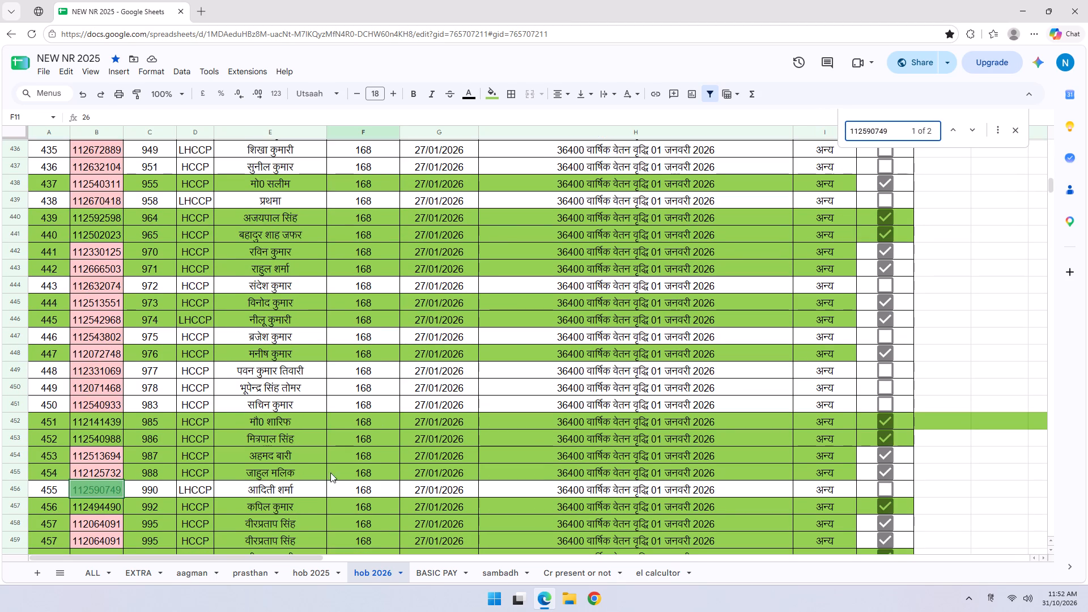
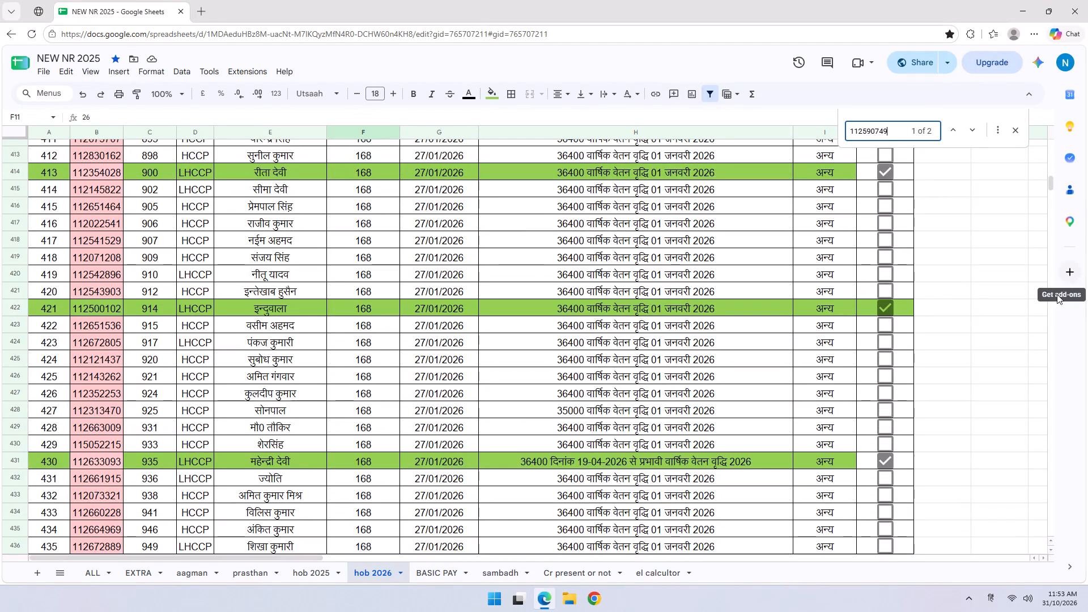
Sort the hob 2026 sheet by the badge number column (बैज नं0) in ascending order.
{"action": "left_click_drag", "start_coordinate": [1052, 184], "coordinate": [1050, 130]}
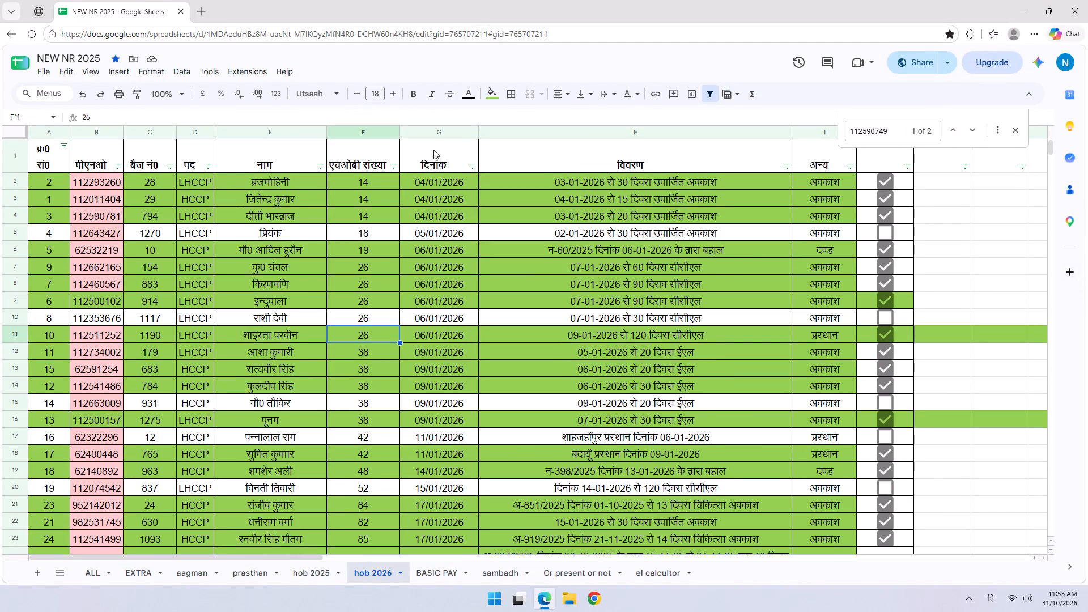
{"action": "left_click", "coordinate": [166, 163]}
{"action": "left_click", "coordinate": [91, 181]}
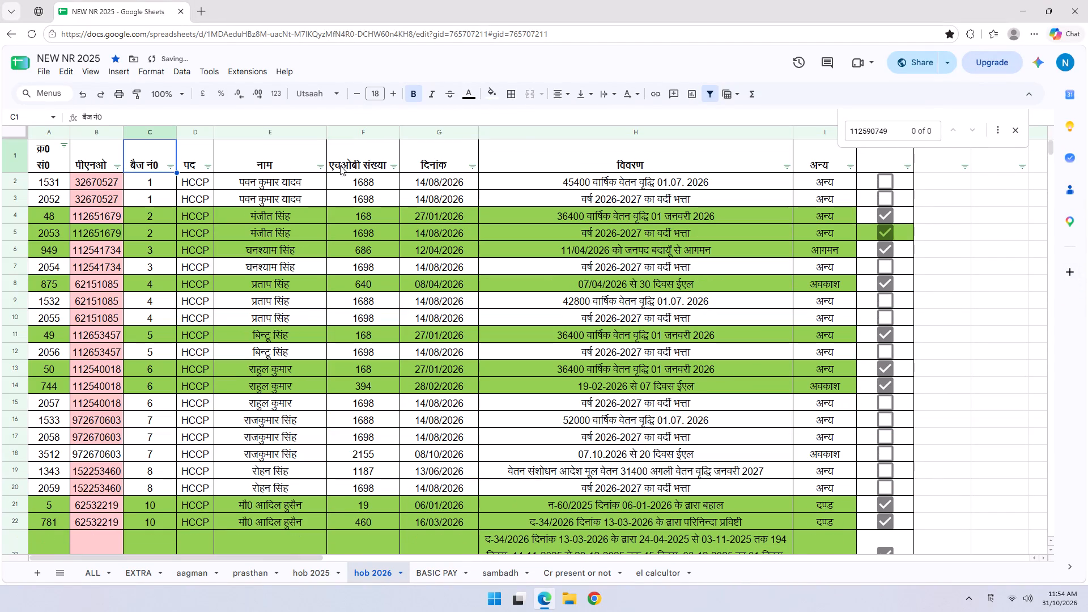
{"action": "left_click", "coordinate": [964, 198]}
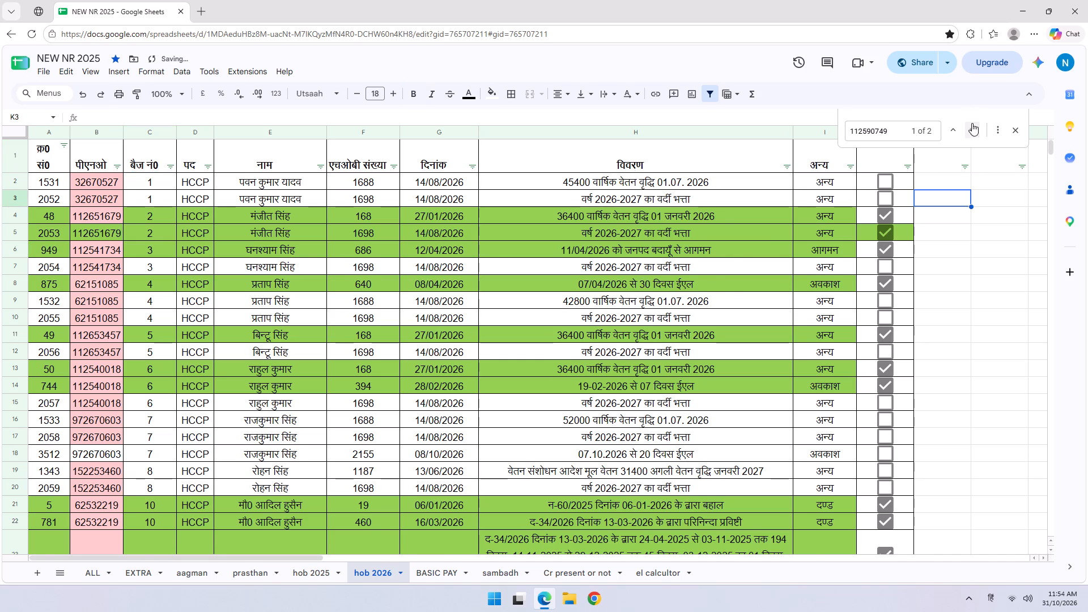
{"action": "left_click", "coordinate": [972, 128]}
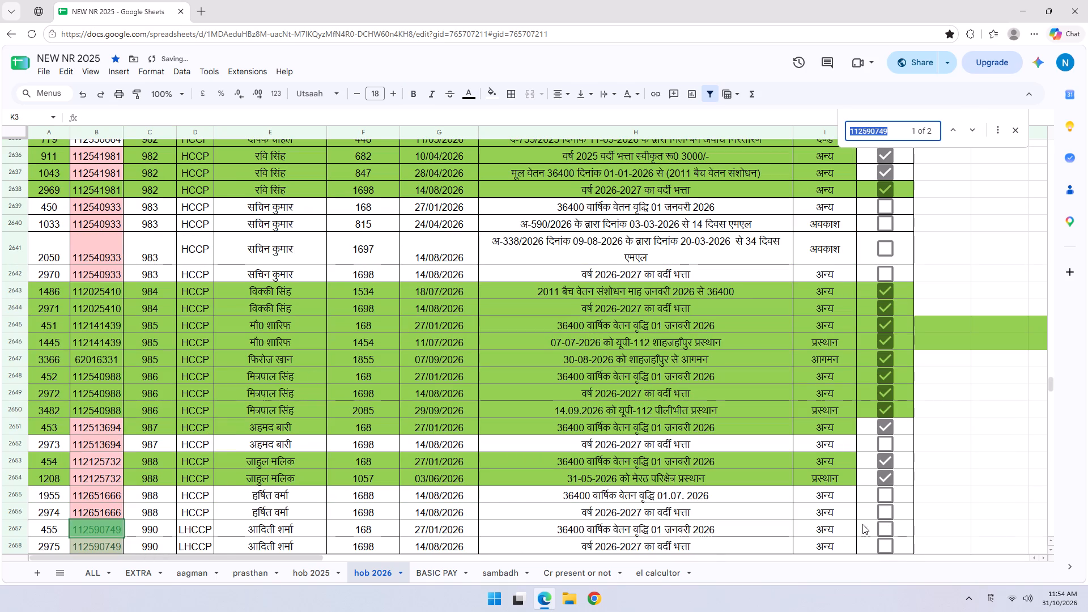
{"action": "left_click", "coordinate": [884, 529]}
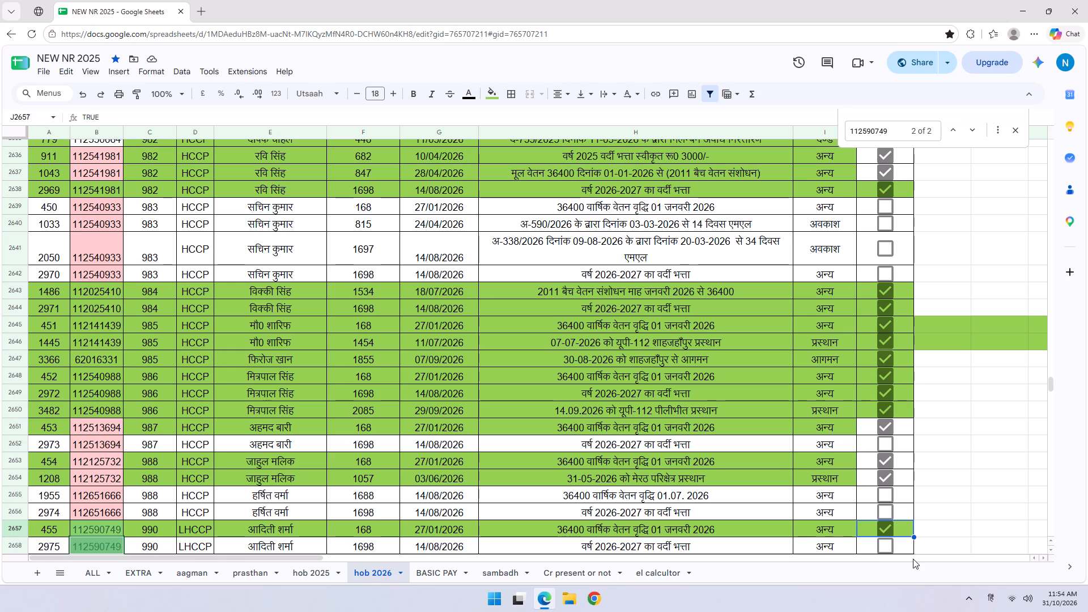
{"action": "left_click", "coordinate": [886, 547]}
Untick and re-tick the checkbox of the pay revision entry in row 2659, directly below the applicant's rows, to refresh its highlighting.
{"action": "scroll", "coordinate": [610, 449], "scroll_direction": "down", "scroll_amount": 1}
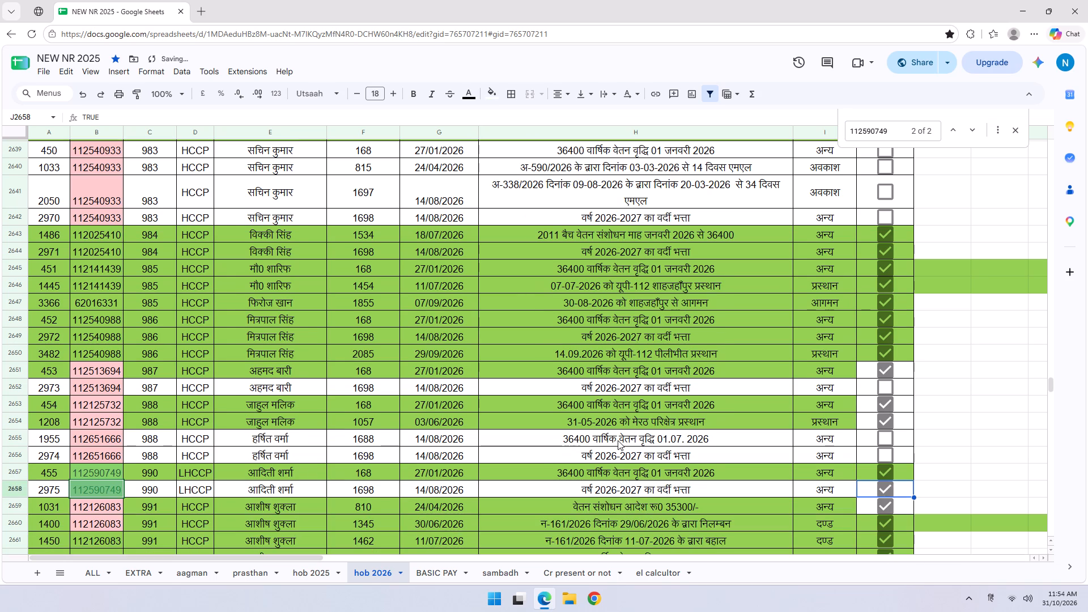
{"action": "scroll", "coordinate": [441, 464], "scroll_direction": "down", "scroll_amount": 1}
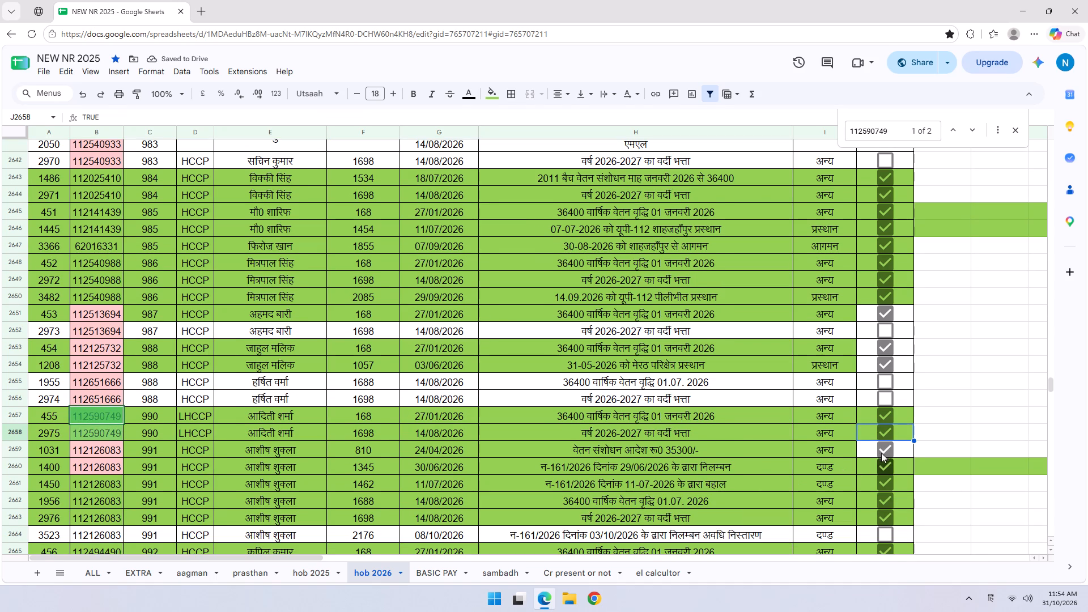
{"action": "left_click", "coordinate": [883, 447]}
{"action": "left_click", "coordinate": [883, 447]}
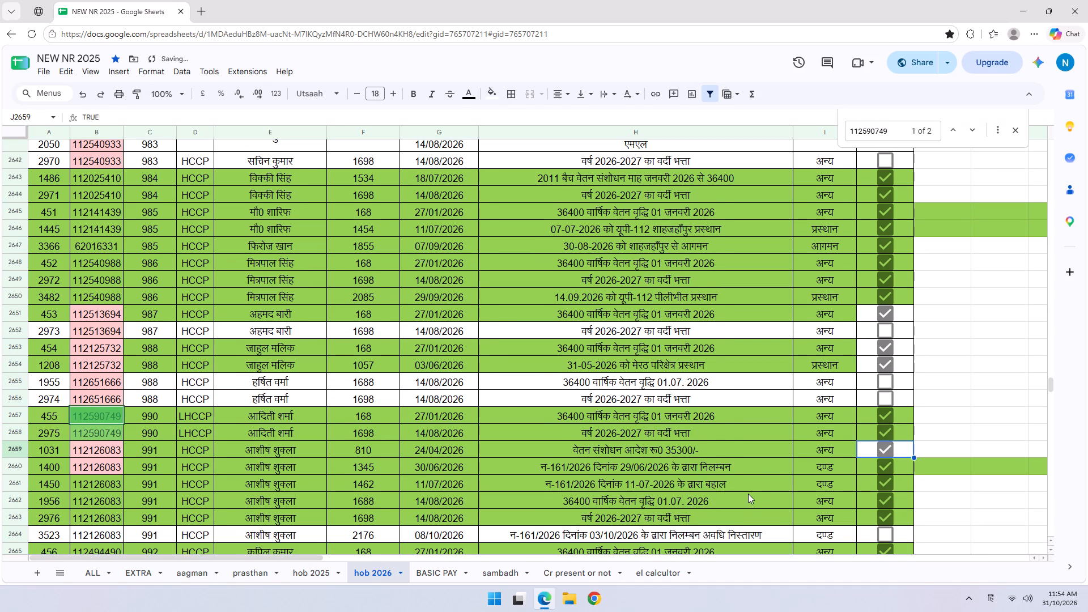
{"action": "scroll", "coordinate": [748, 494], "scroll_direction": "down", "scroll_amount": 1}
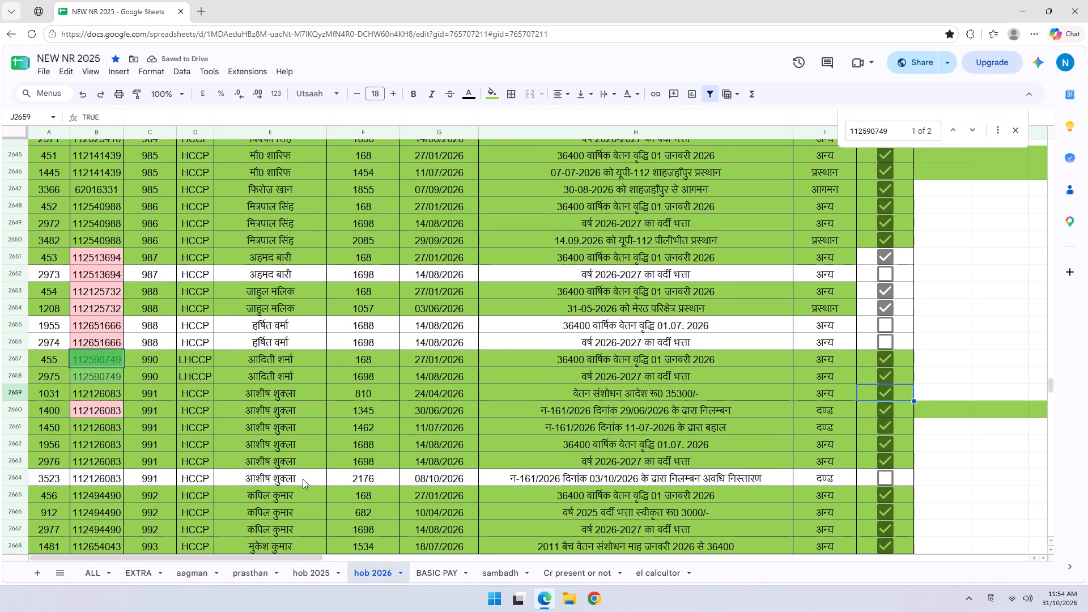